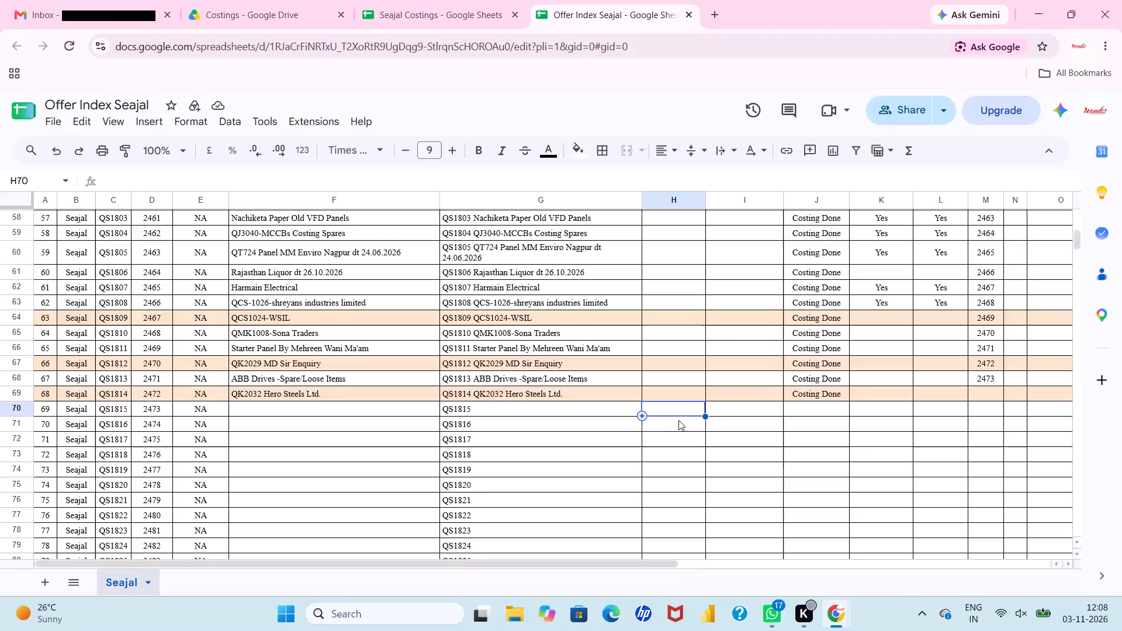
Review the offer index entries around the last filled rows and the empty numbered rows below them.
left_click(669, 425)
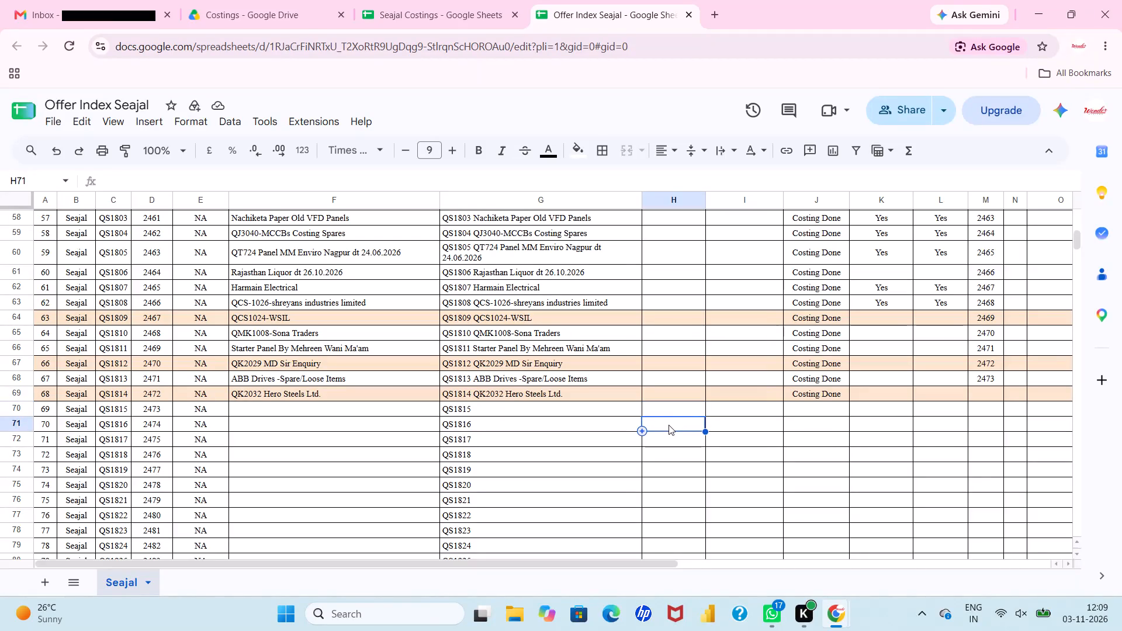
left_click(620, 415)
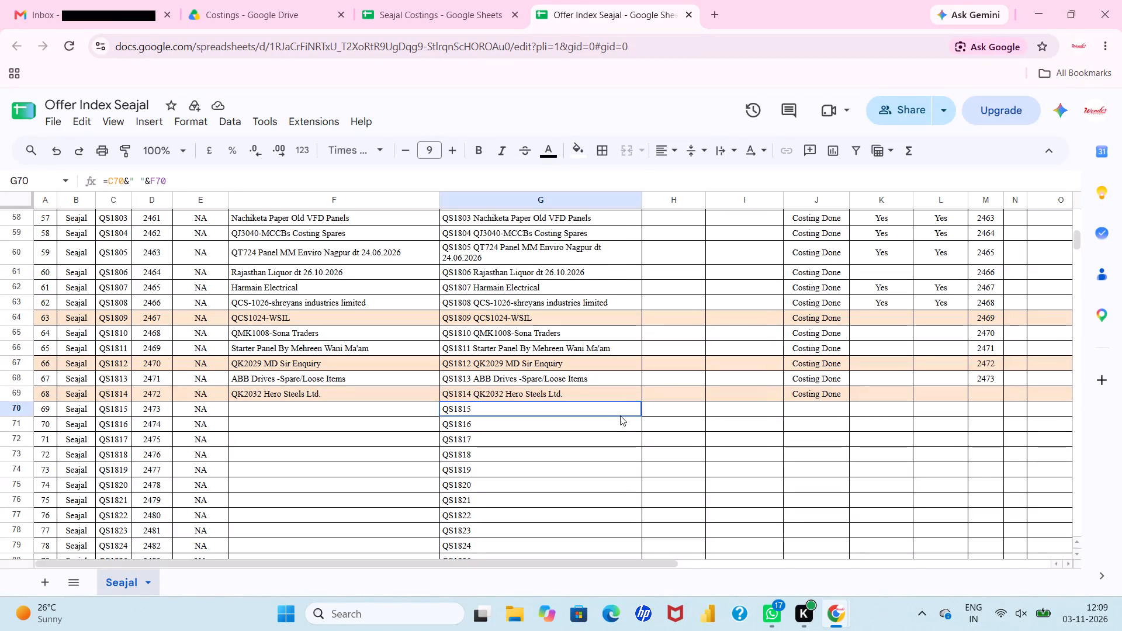
left_click(430, 414)
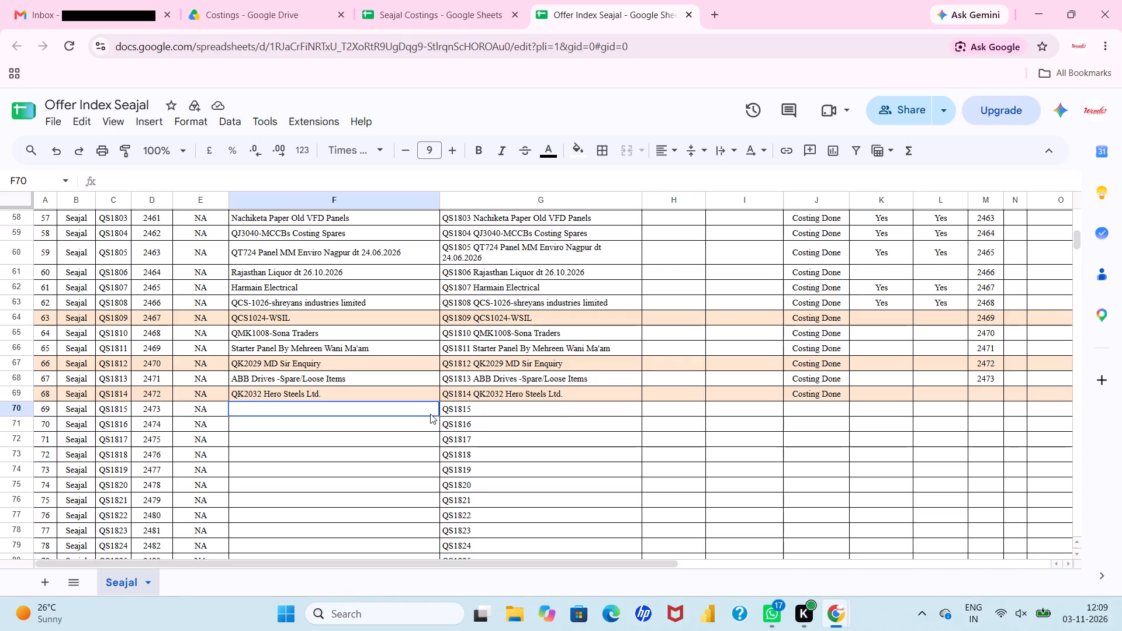
left_click(428, 428)
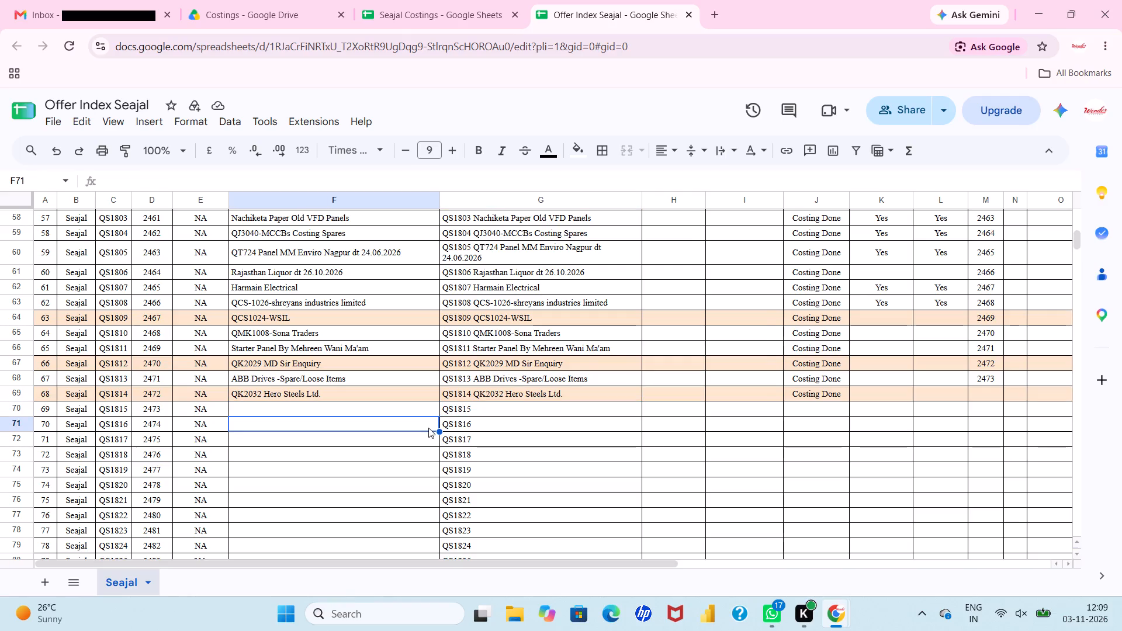
scroll(428, 428, "down", 1)
scroll(428, 428, "up", 2)
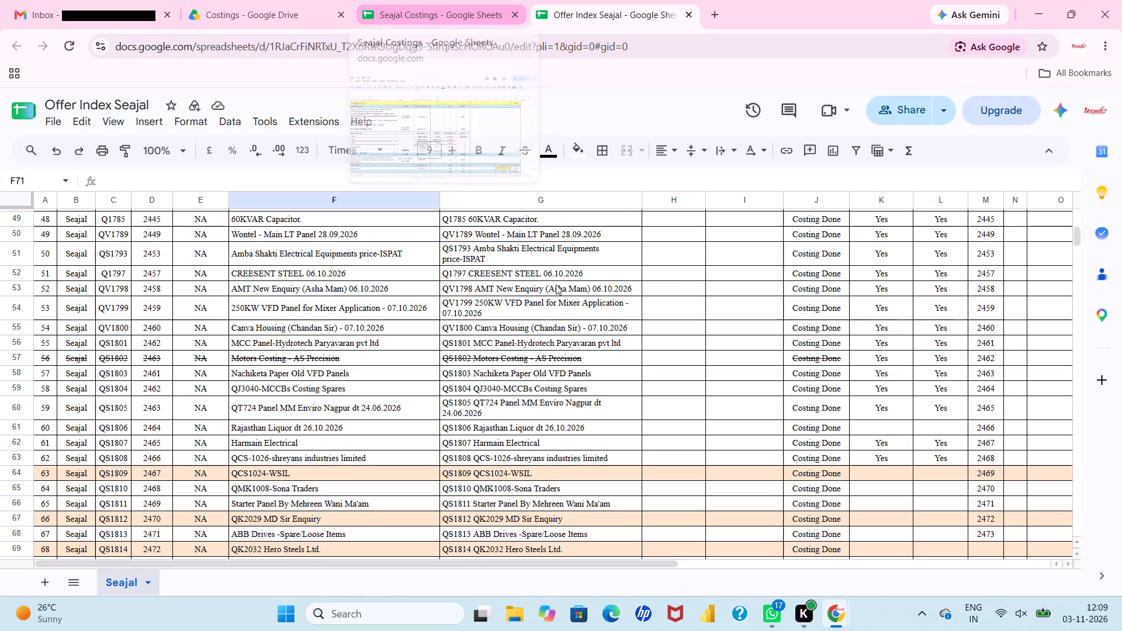
left_click(657, 311)
scroll(657, 311, "down", 2)
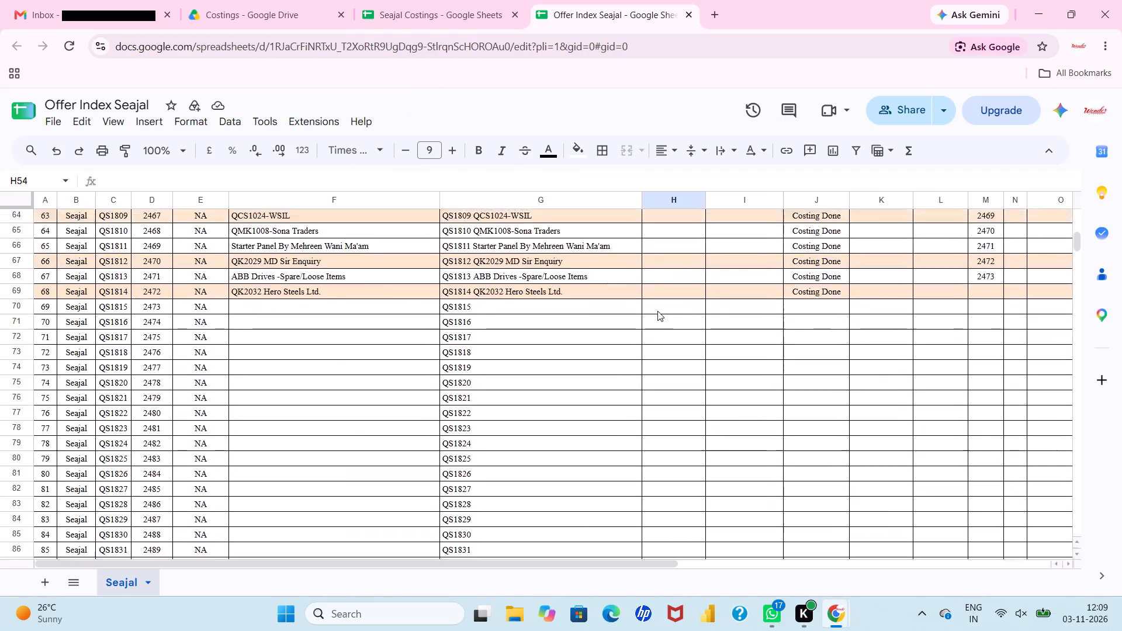
scroll(657, 311, "up", 1)
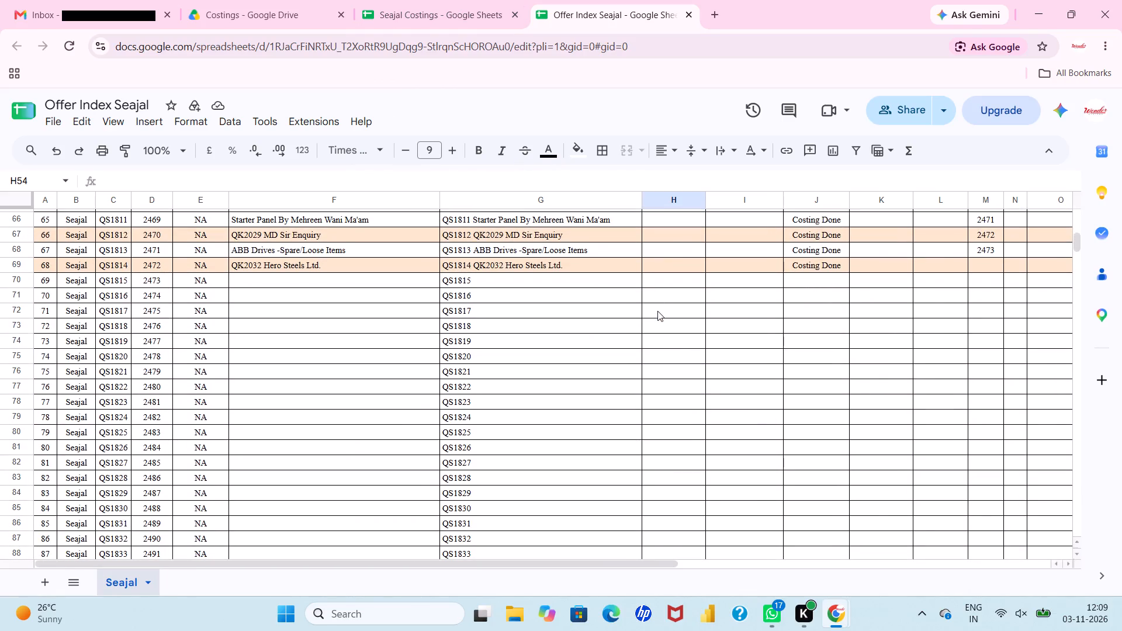
Set the fill colour of cells J57:R110 to white to clear the orange highlight from those columns.
scroll(657, 311, "left", 1)
scroll(657, 311, "up", 2)
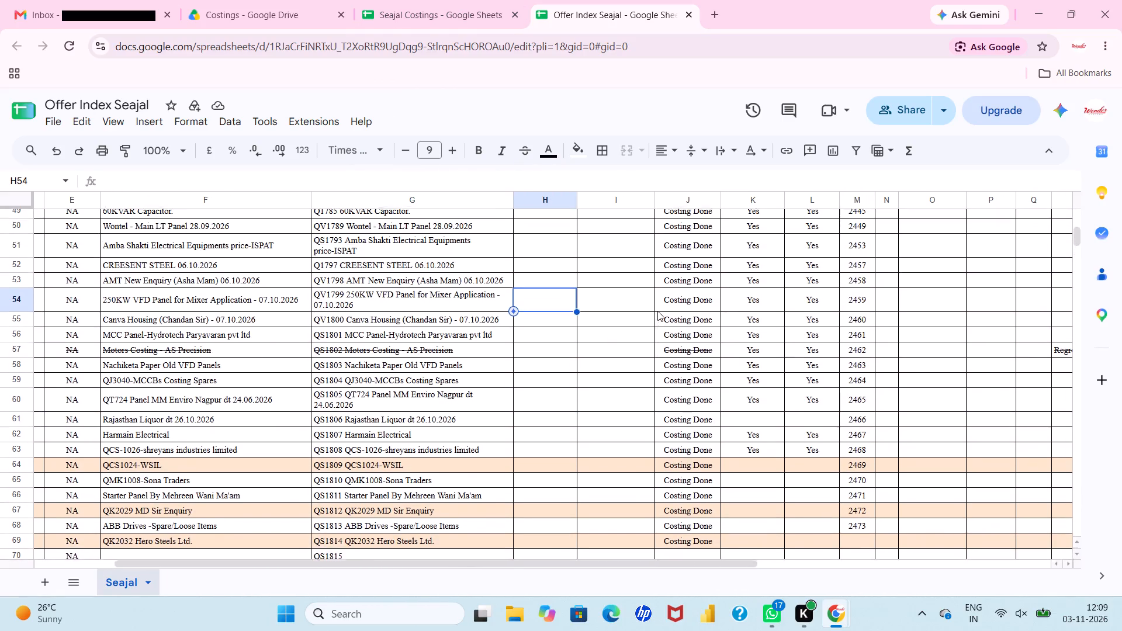
left_click_drag(704, 362, 1121, 428)
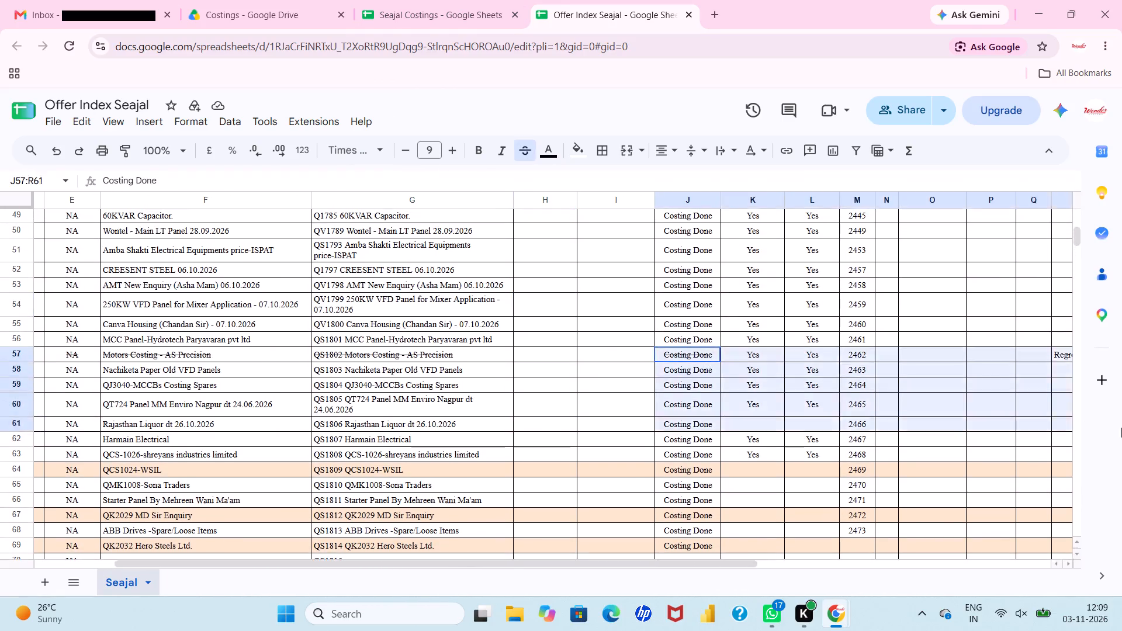
left_click_drag(1121, 428, 1026, 609)
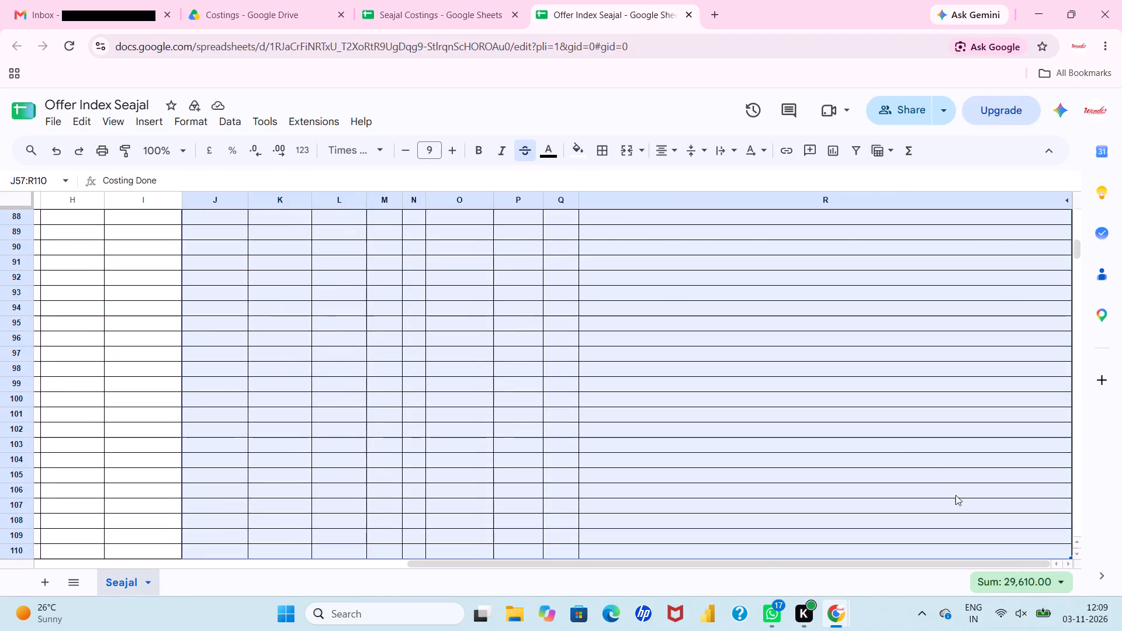
scroll(902, 442, "right", 3)
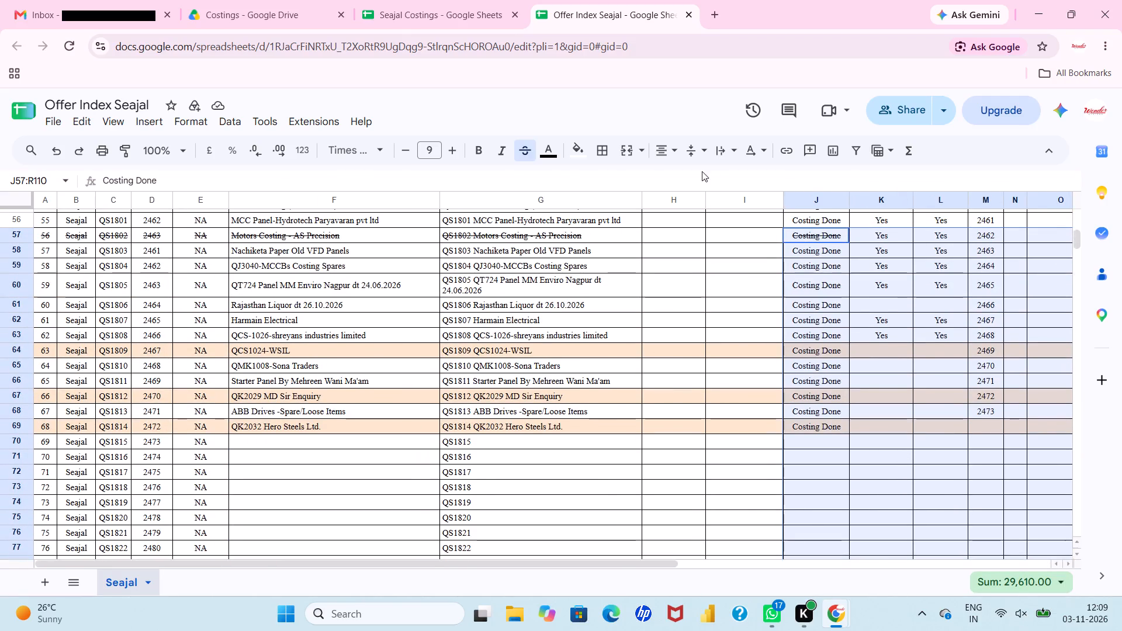
left_click(576, 150)
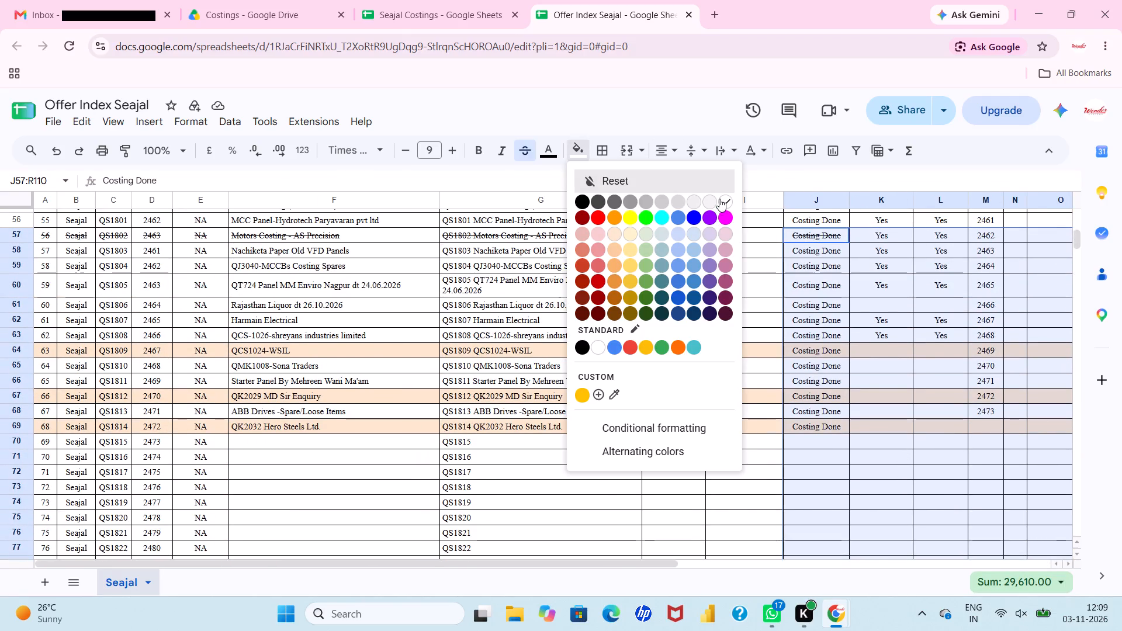
left_click(719, 199)
left_click(723, 296)
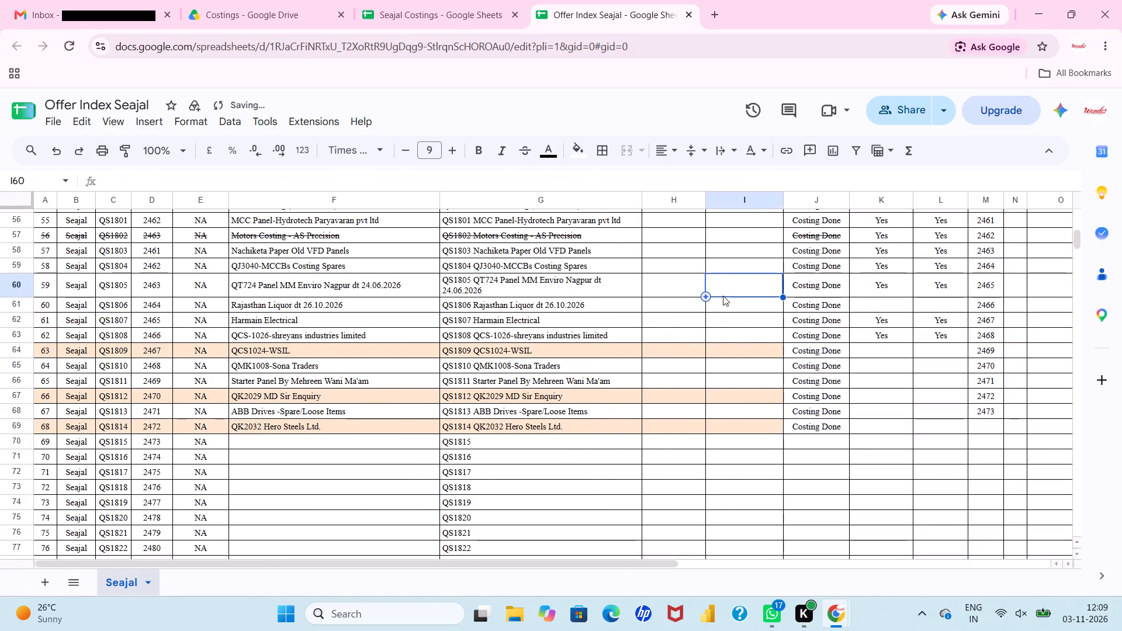
Set the fill colour of cells H64:I69 to white, clearing the orange highlight from those two columns.
scroll(723, 296, "right", 2)
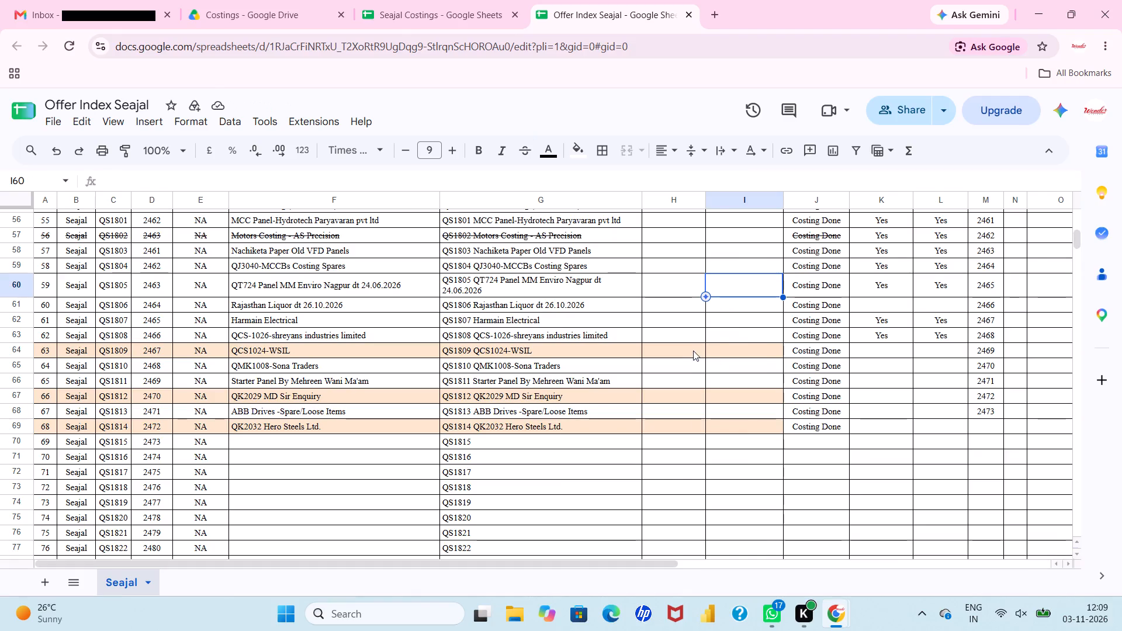
left_click_drag(691, 347, 743, 422)
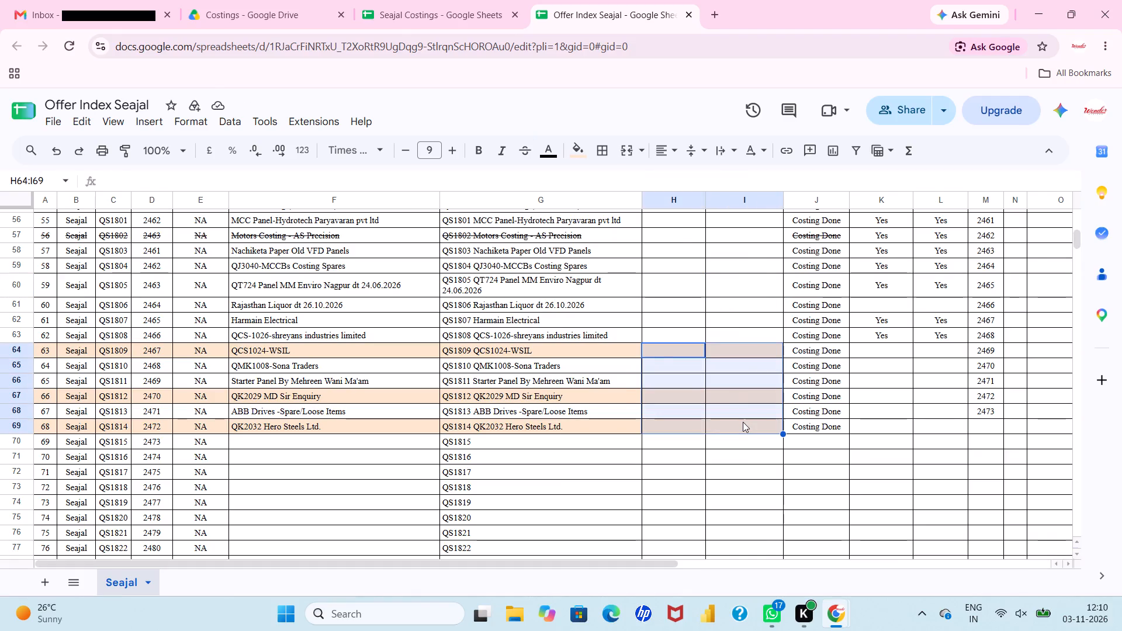
left_click(586, 155)
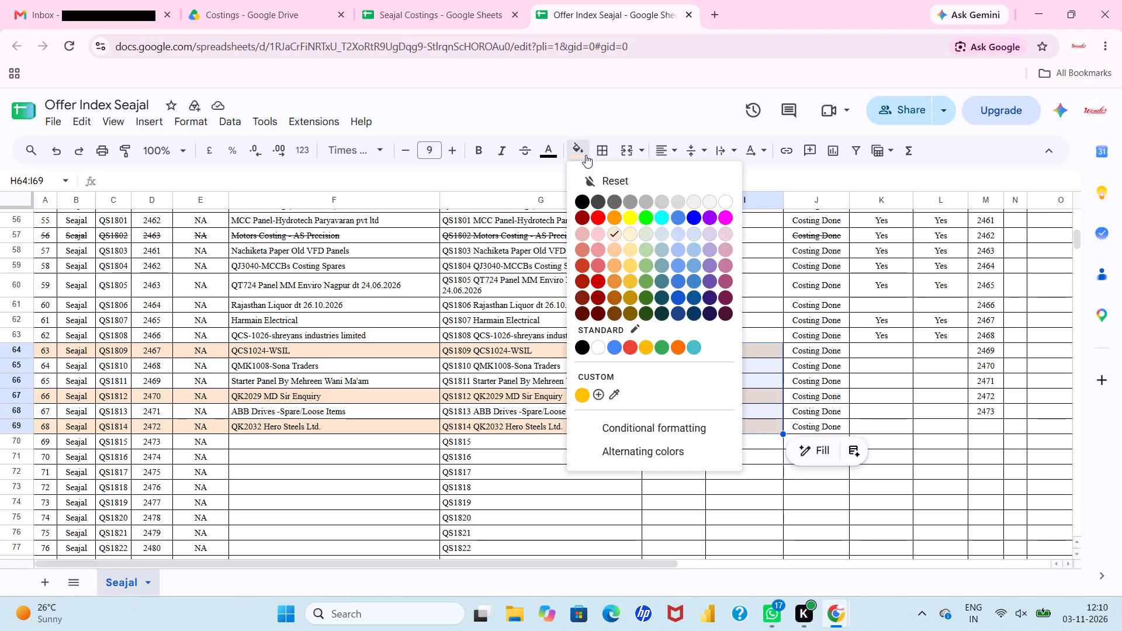
left_click(728, 204)
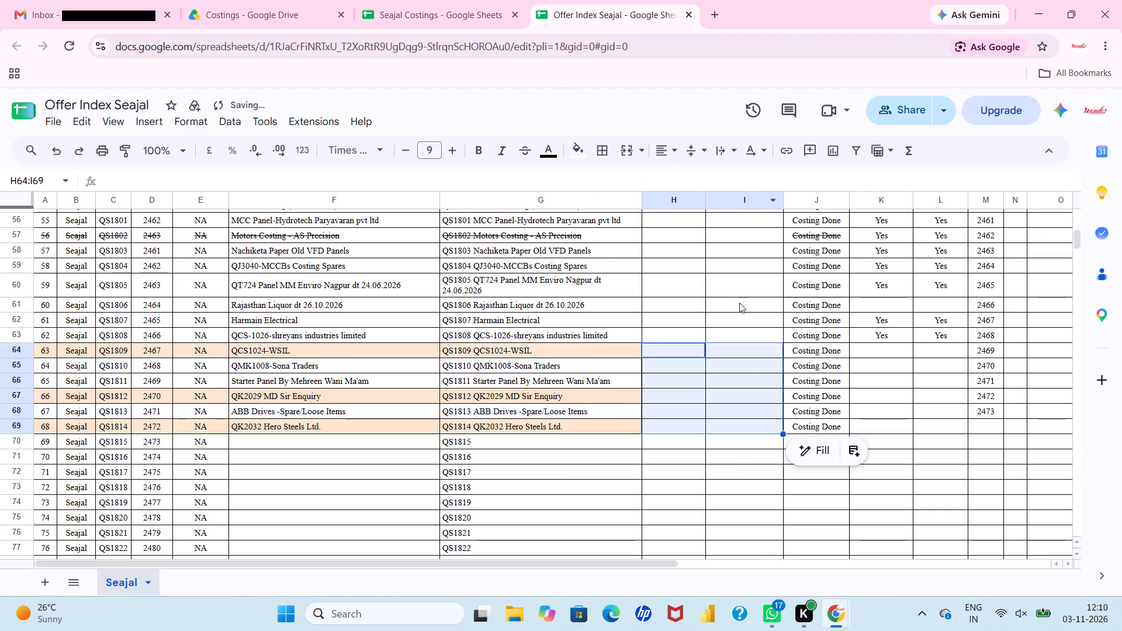
left_click(739, 303)
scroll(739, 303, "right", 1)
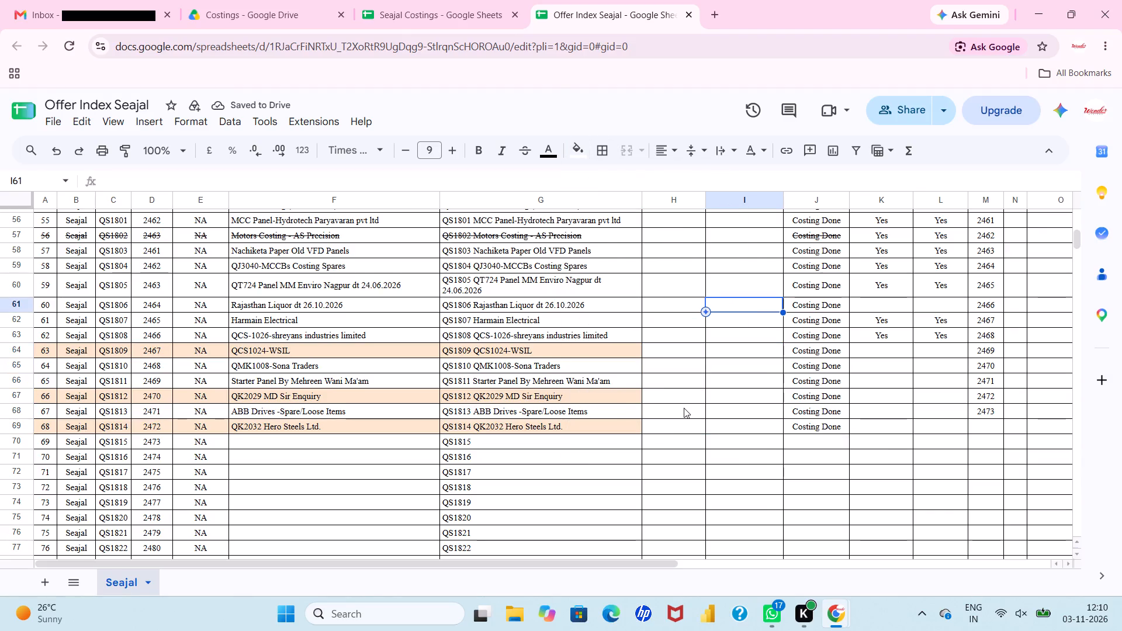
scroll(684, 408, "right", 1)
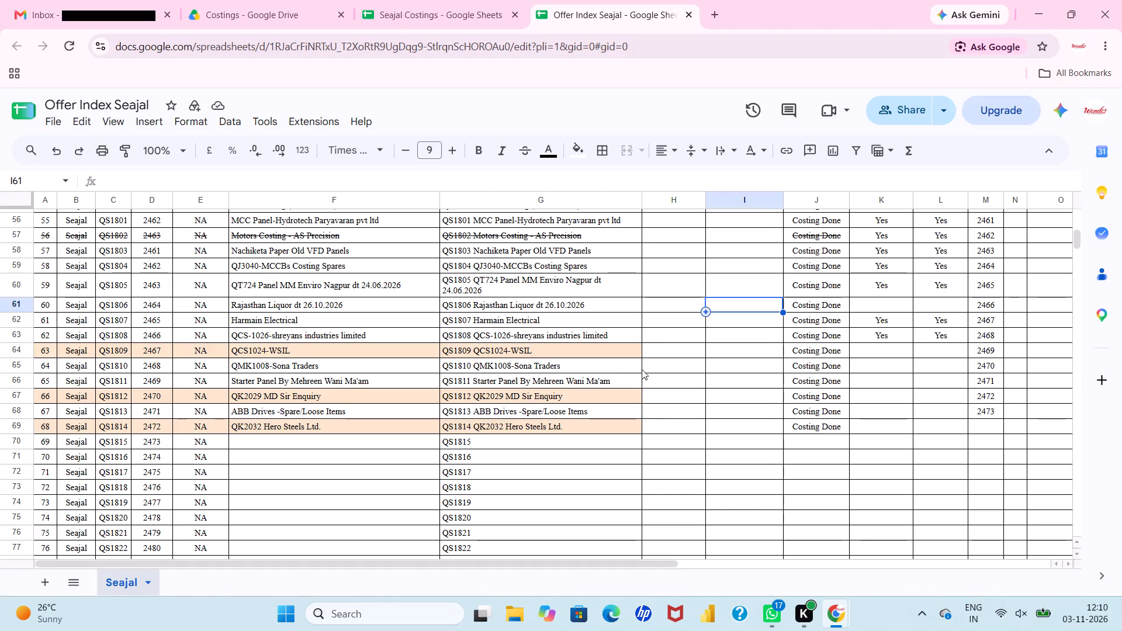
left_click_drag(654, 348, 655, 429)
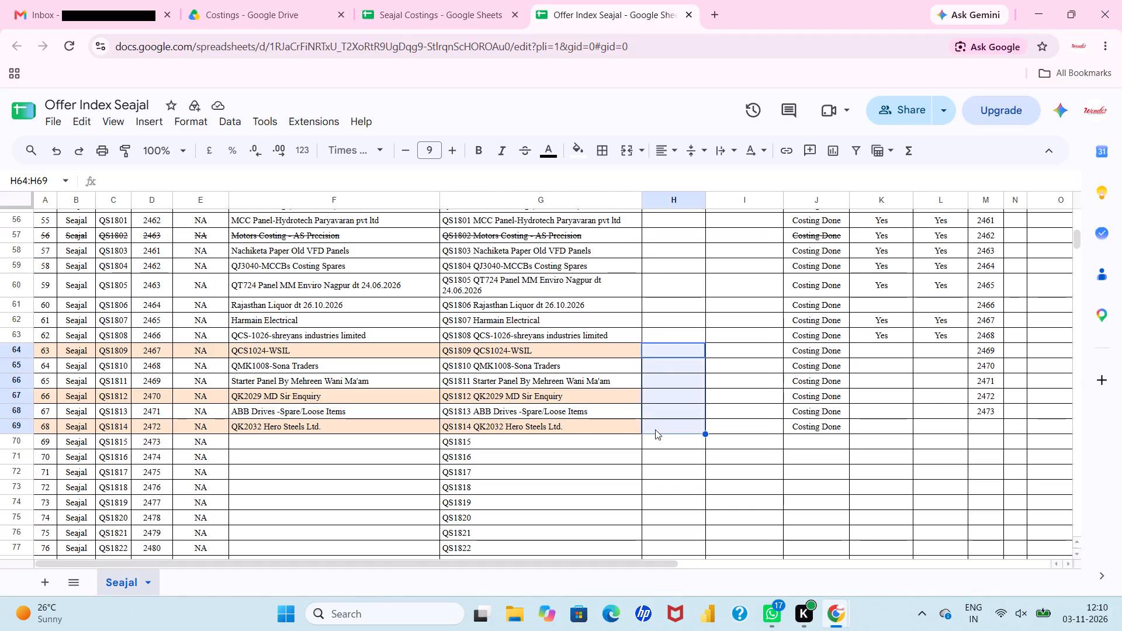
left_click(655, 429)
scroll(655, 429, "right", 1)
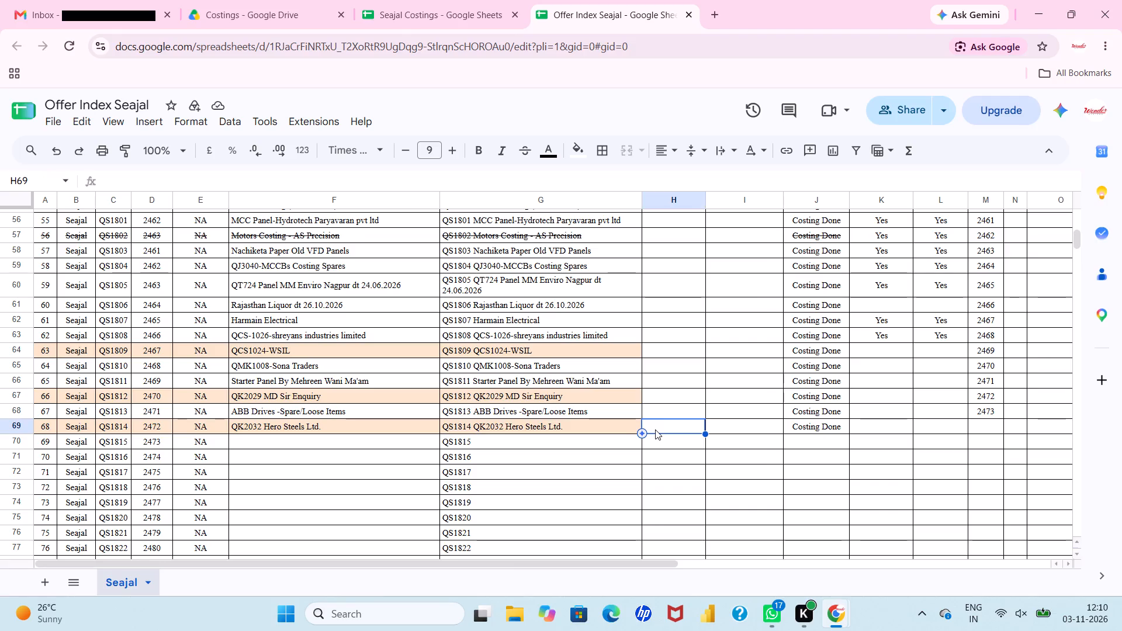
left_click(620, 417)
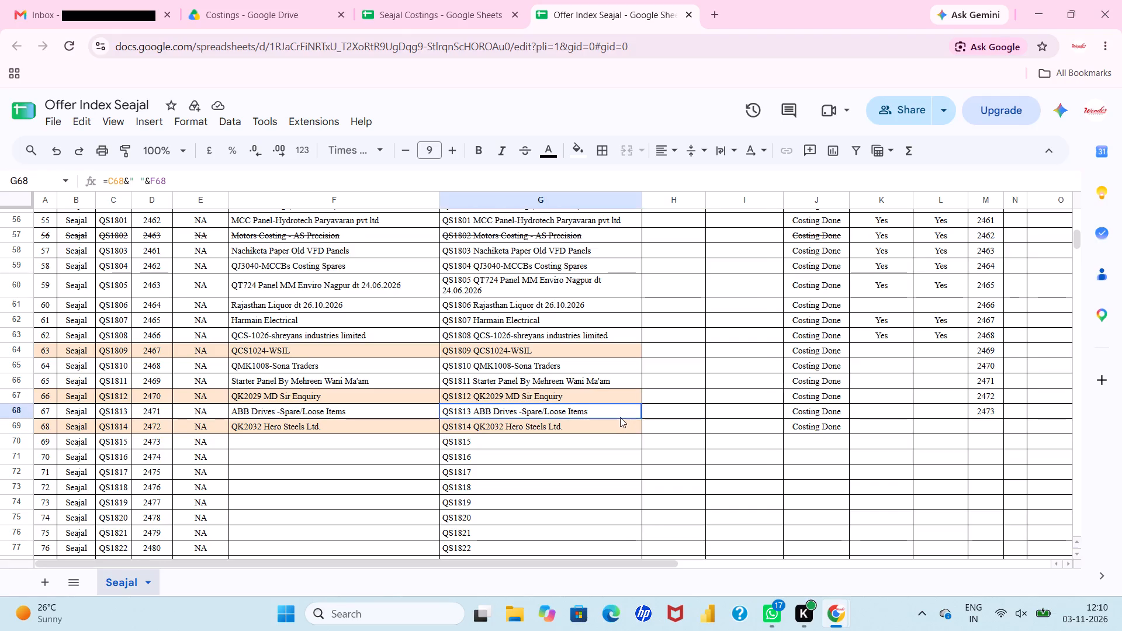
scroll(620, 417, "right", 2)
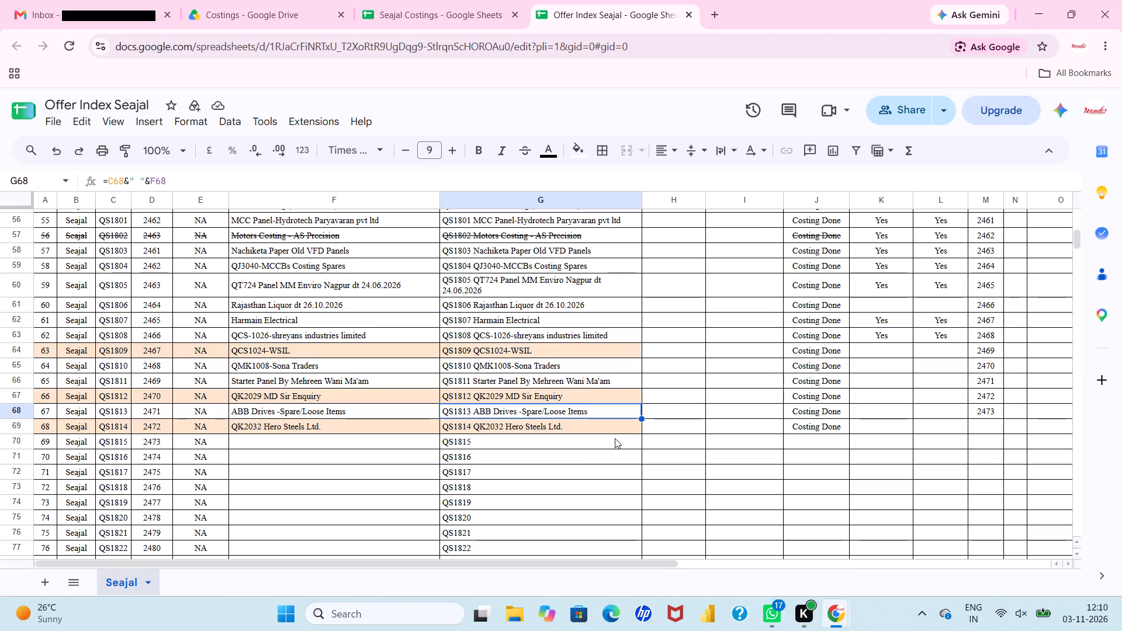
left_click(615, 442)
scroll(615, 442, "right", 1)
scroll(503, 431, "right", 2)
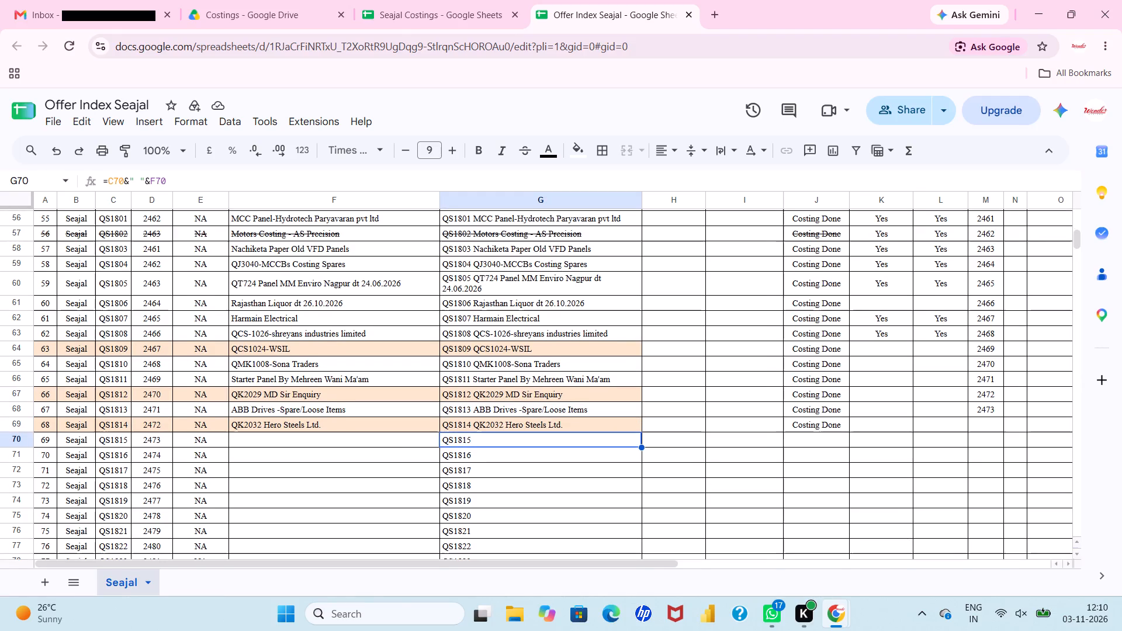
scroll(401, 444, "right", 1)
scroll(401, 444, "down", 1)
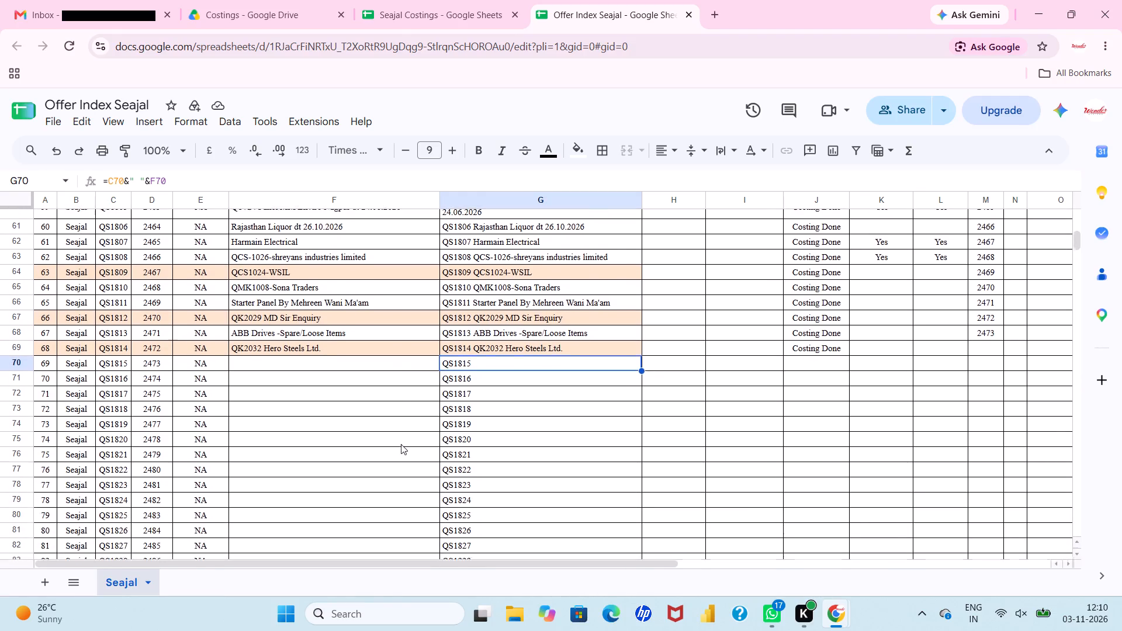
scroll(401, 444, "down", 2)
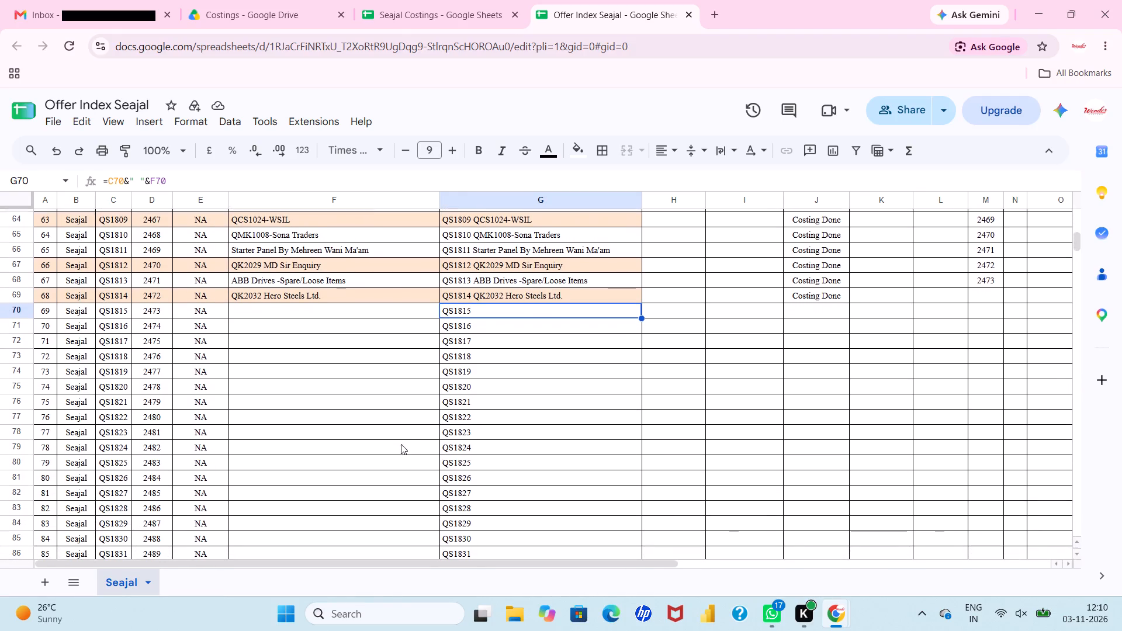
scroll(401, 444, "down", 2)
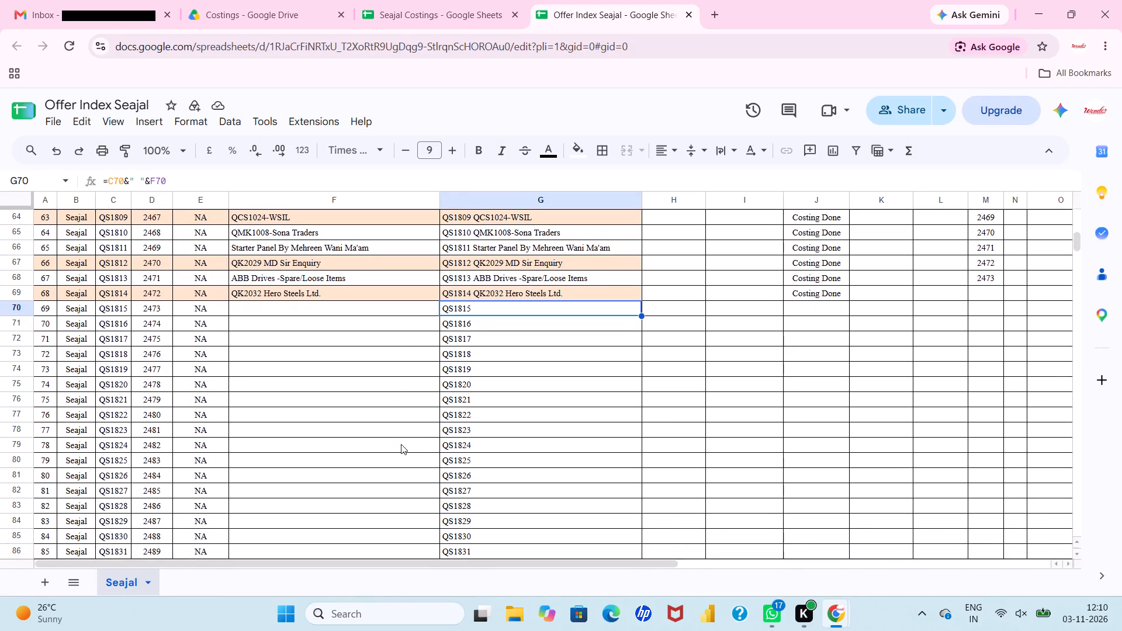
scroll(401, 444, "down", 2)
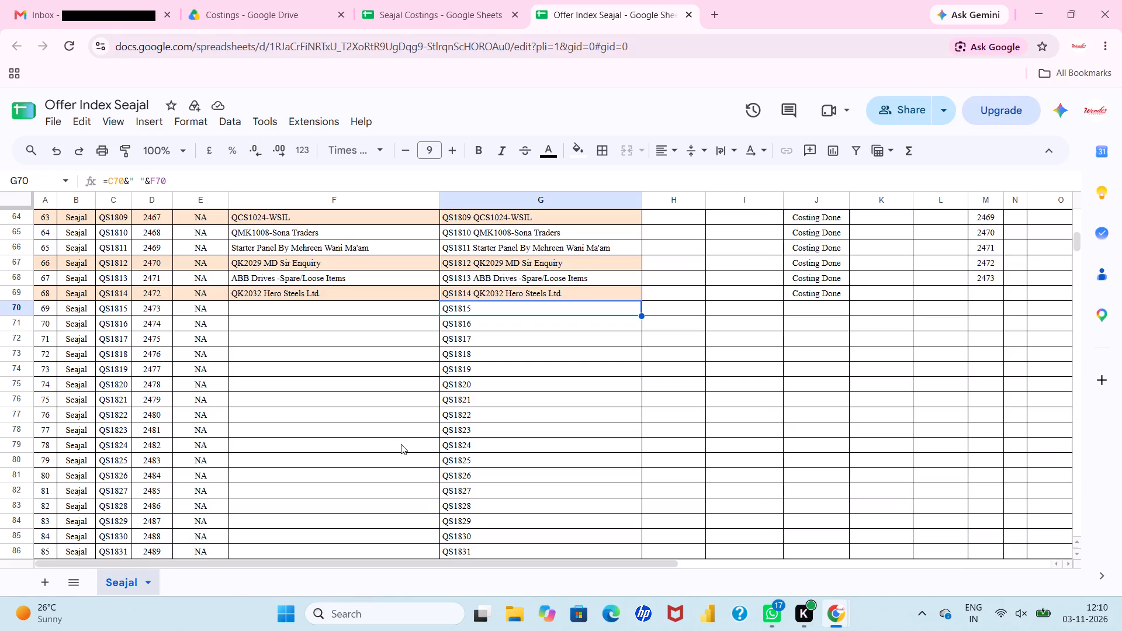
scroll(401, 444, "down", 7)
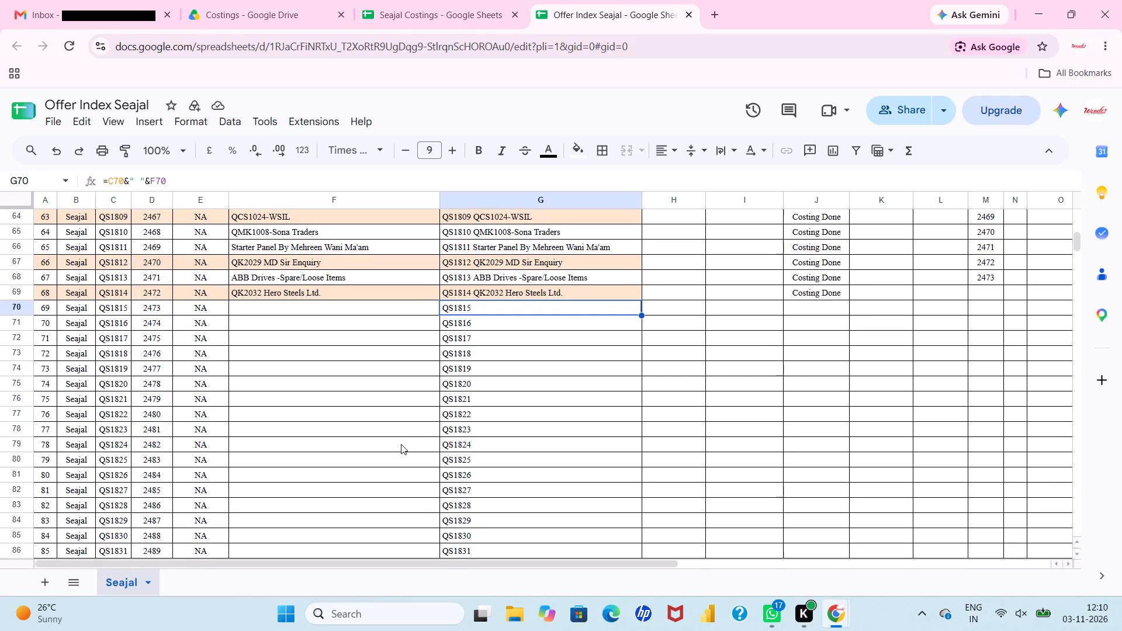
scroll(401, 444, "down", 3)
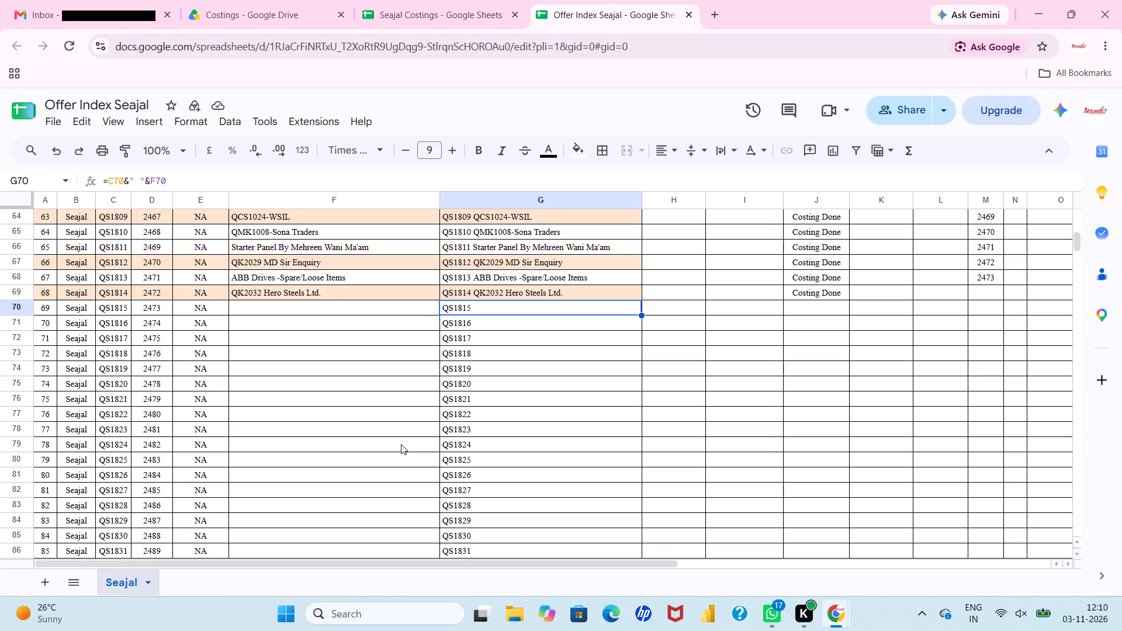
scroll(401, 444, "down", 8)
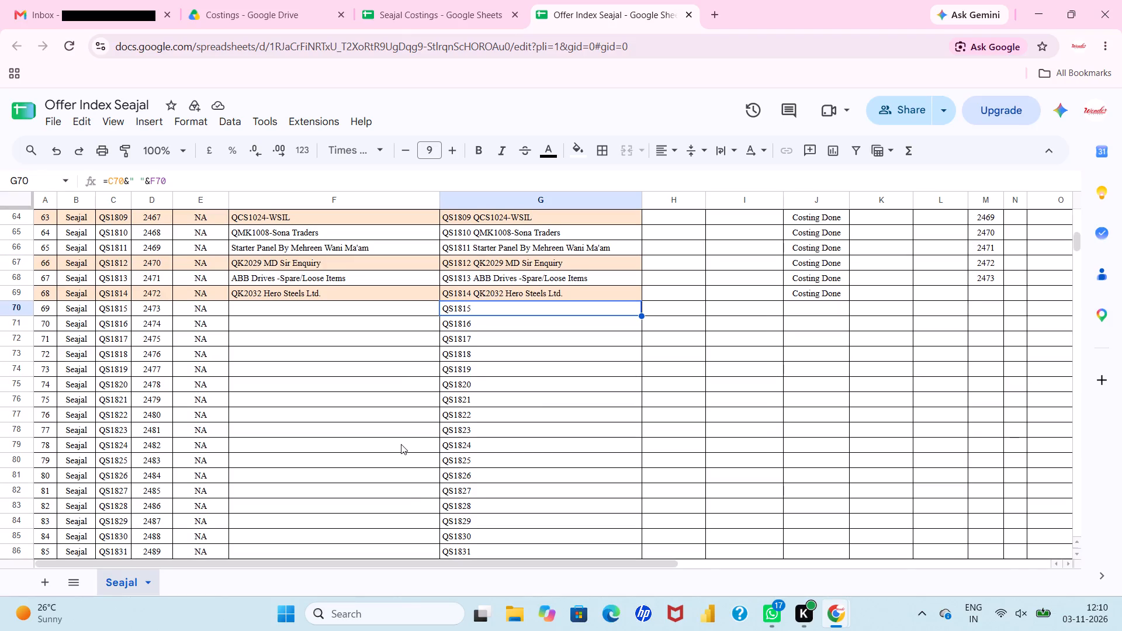
Examine the empty numbered rows down to row 101 and the recent entries above them in the offer index.
scroll(401, 444, "down", 3)
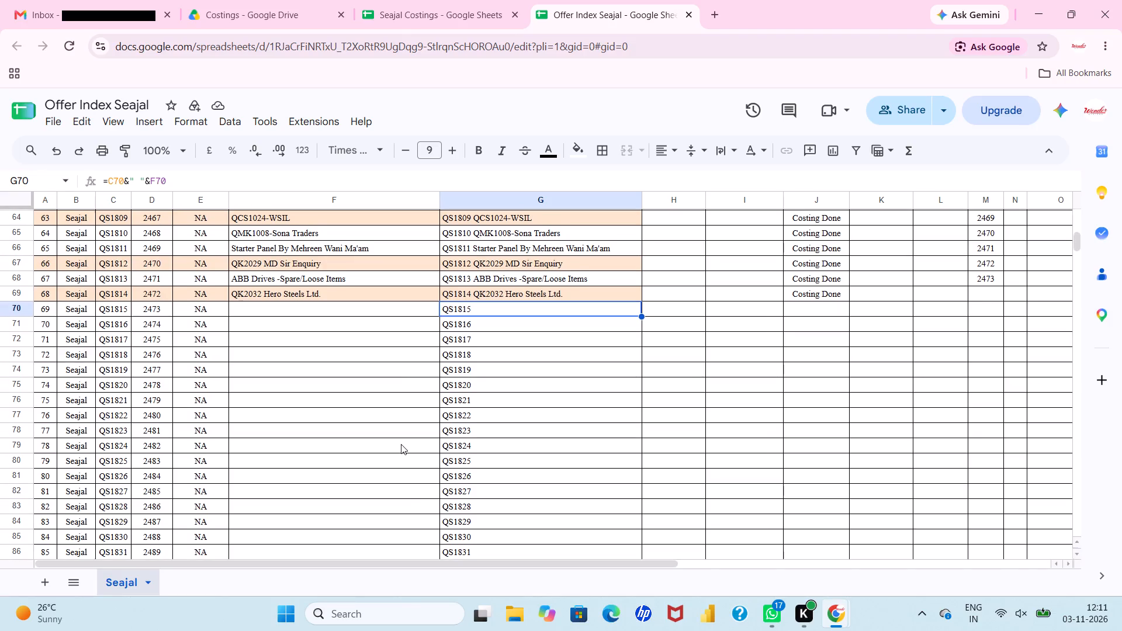
left_click(401, 444)
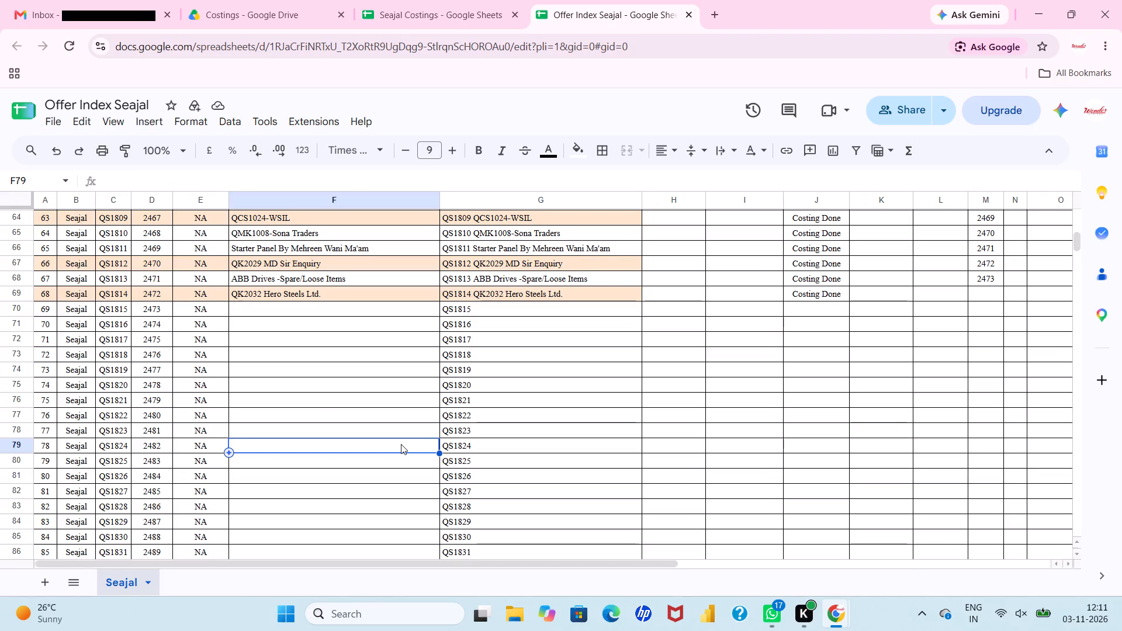
scroll(401, 444, "down", 1)
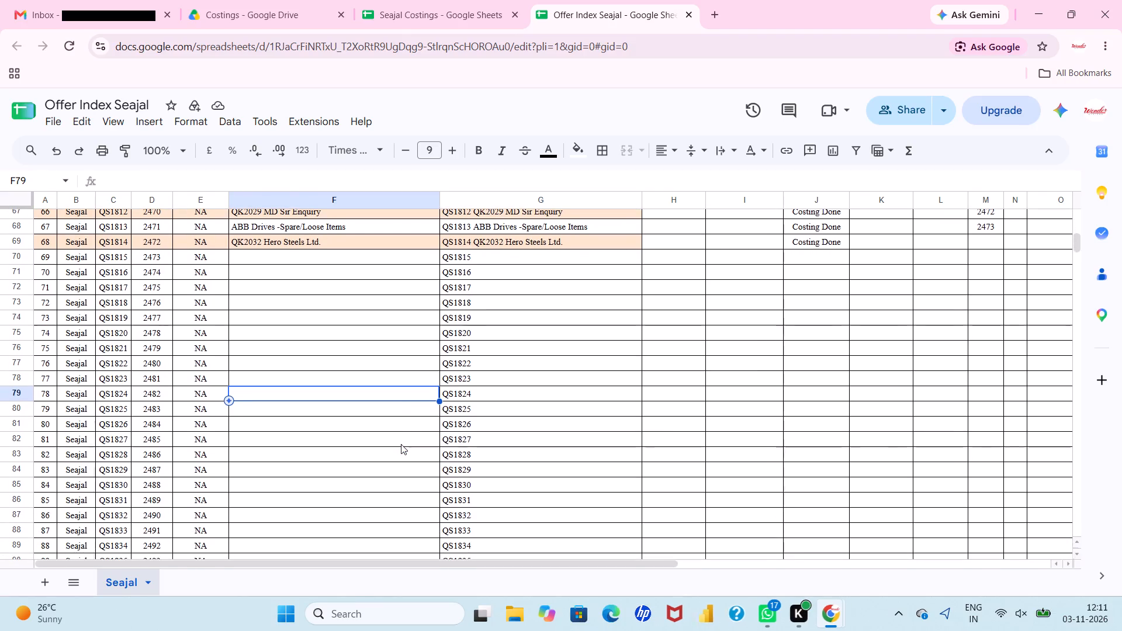
scroll(401, 444, "down", 1)
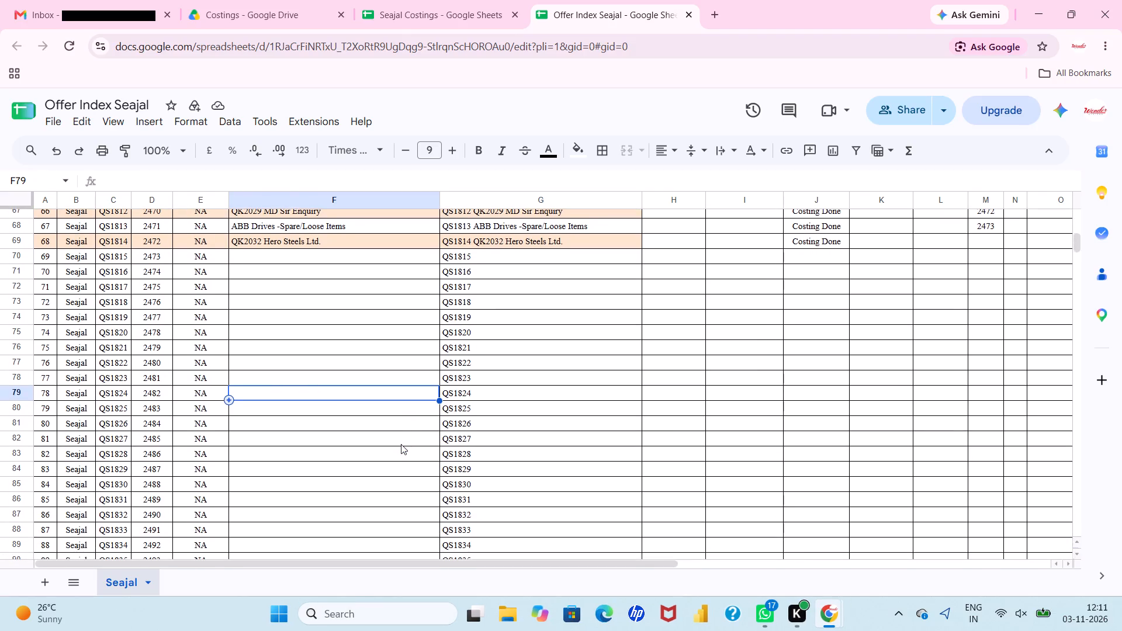
scroll(401, 444, "down", 1)
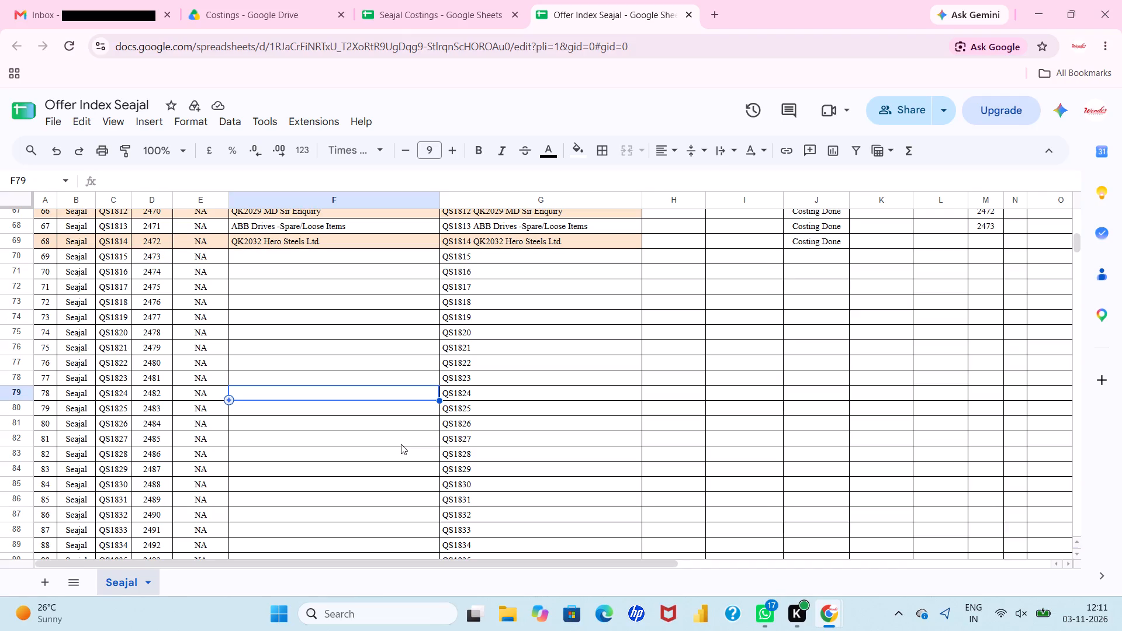
scroll(401, 444, "down", 2)
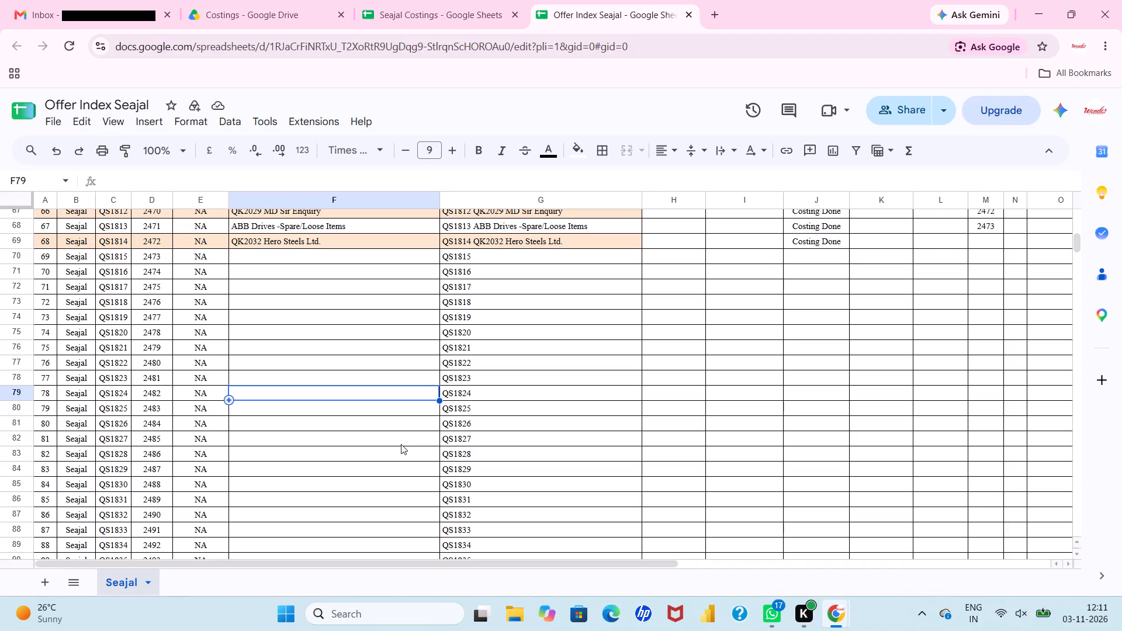
scroll(401, 444, "down", 2)
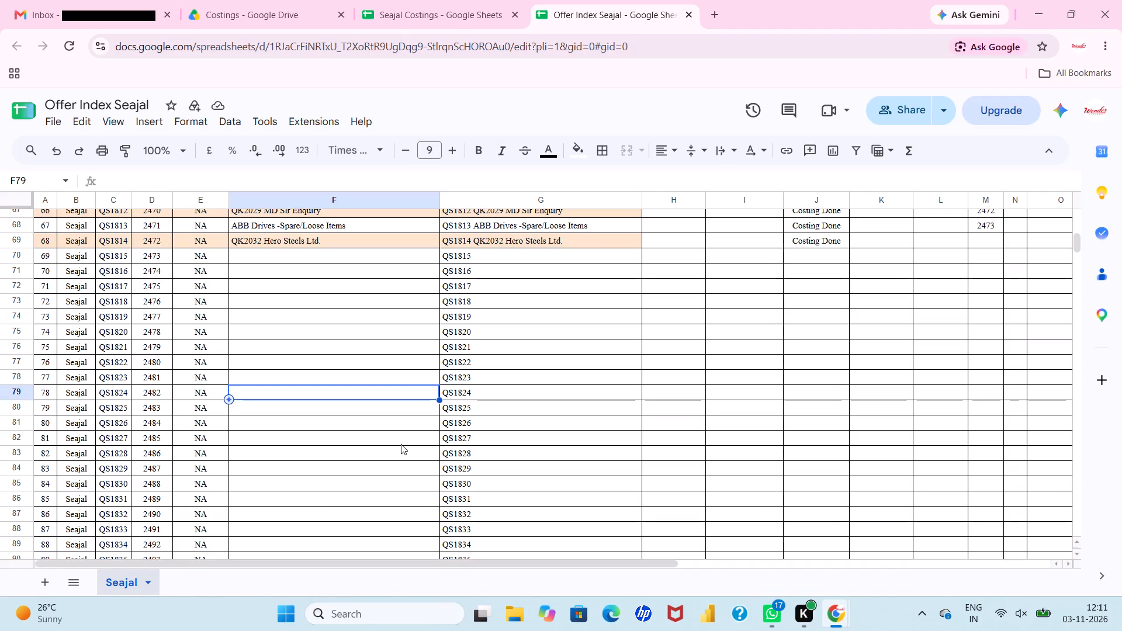
scroll(401, 444, "down", 3)
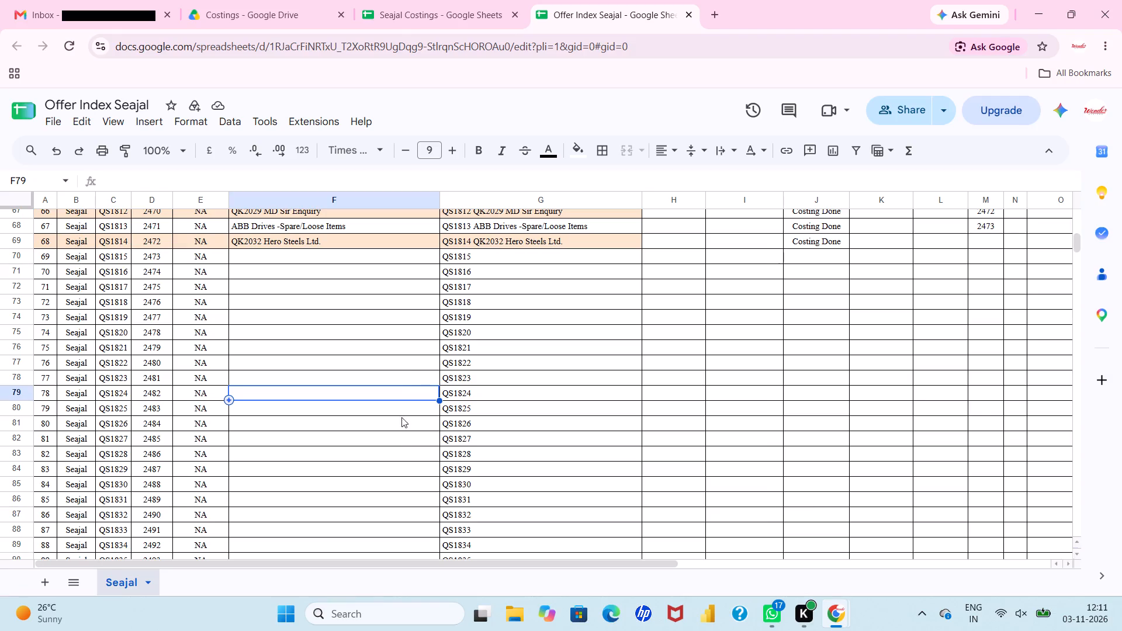
scroll(401, 356, "down", 2)
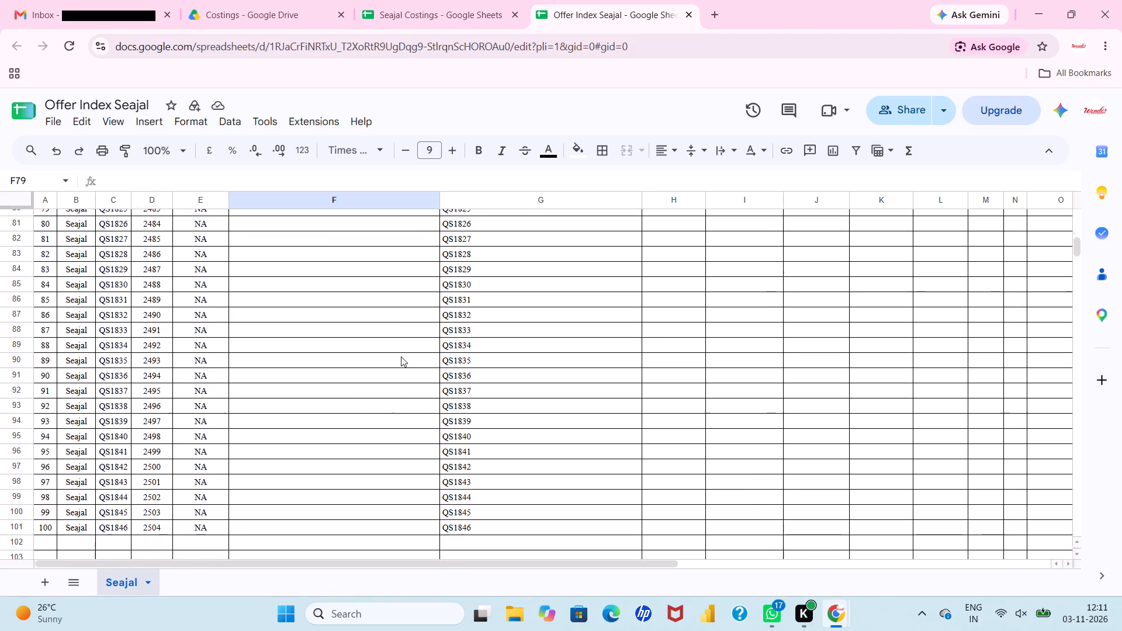
scroll(401, 356, "up", 5)
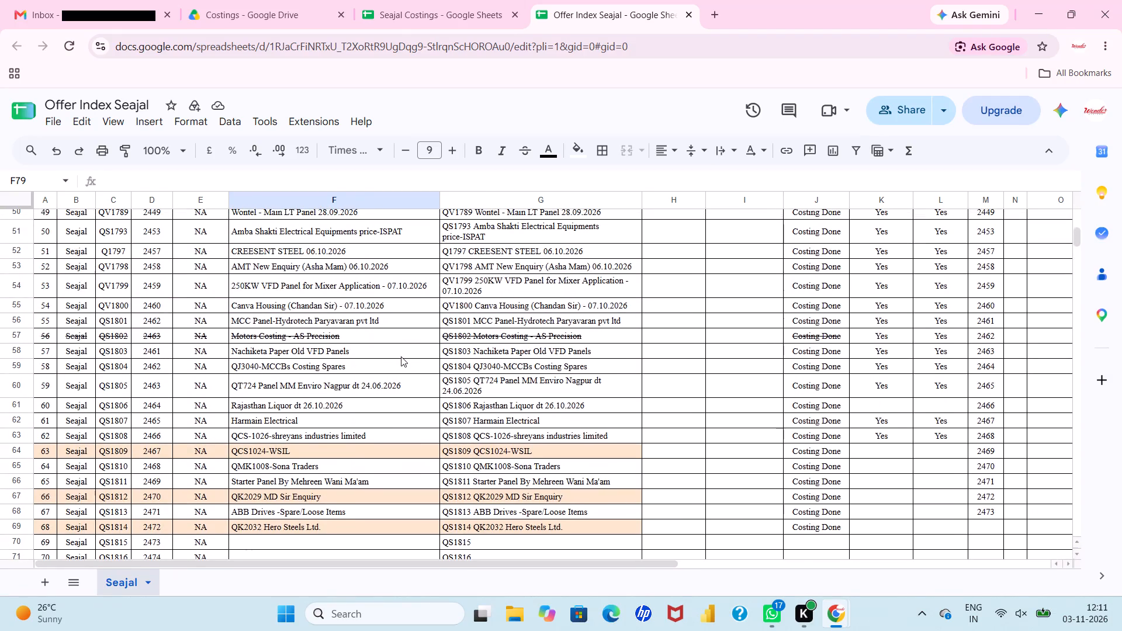
Switch to the Seajal Costings spreadsheet and look over the QK2032 and QS1811-QK2027/TCO5030 sheets.
left_click(482, 0)
scroll(501, 317, "up", 2)
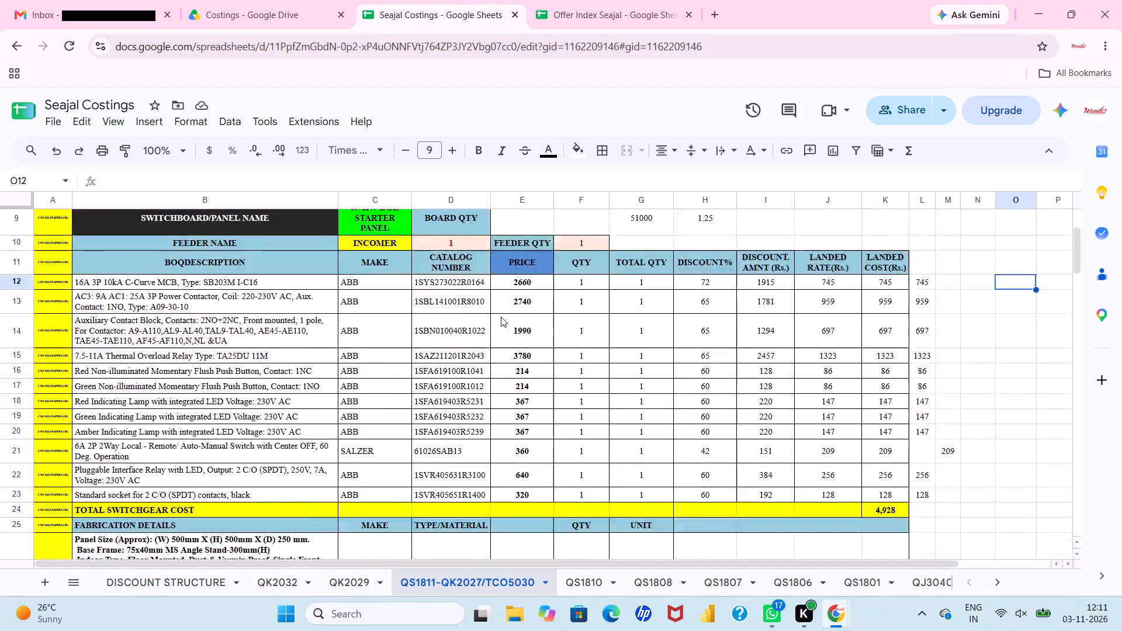
scroll(501, 317, "up", 1)
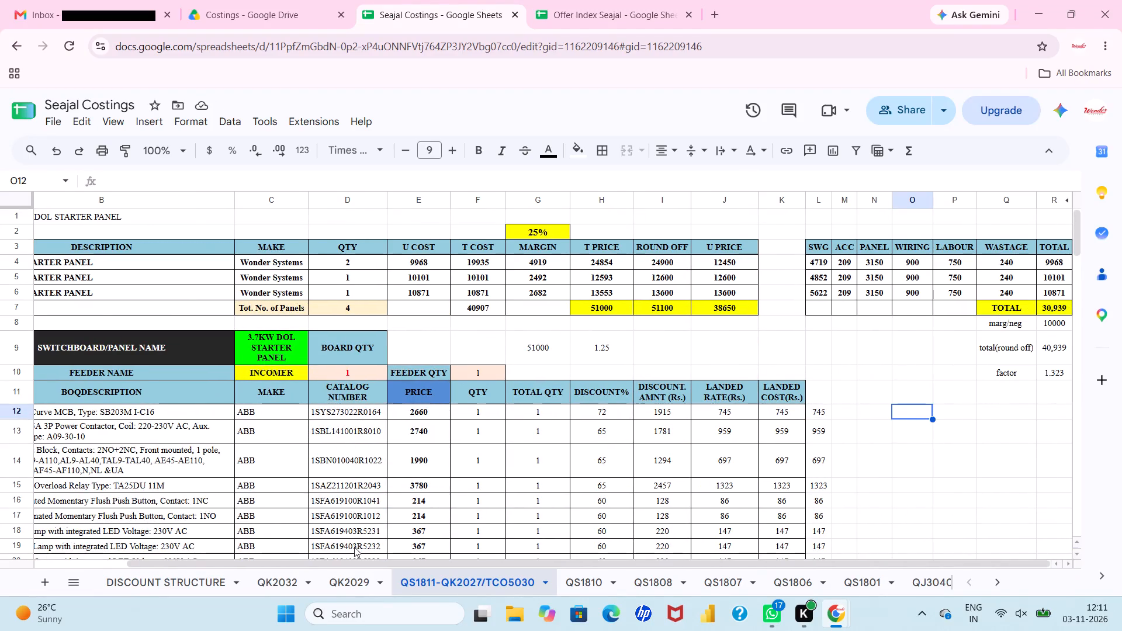
left_click(293, 588)
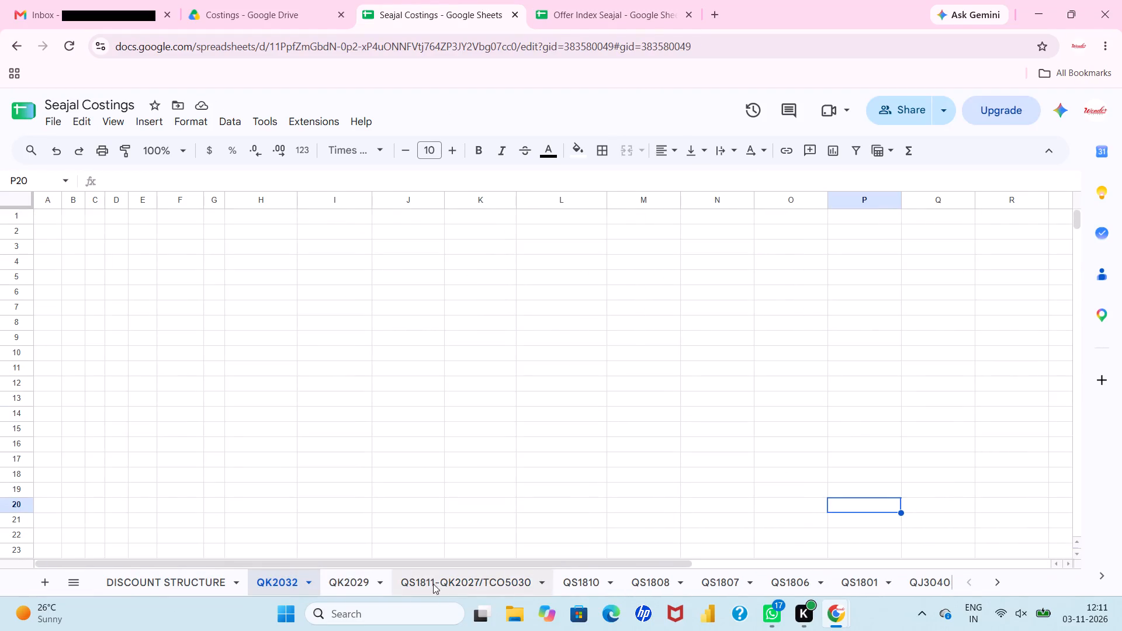
left_click(433, 584)
scroll(546, 523, "left", 3)
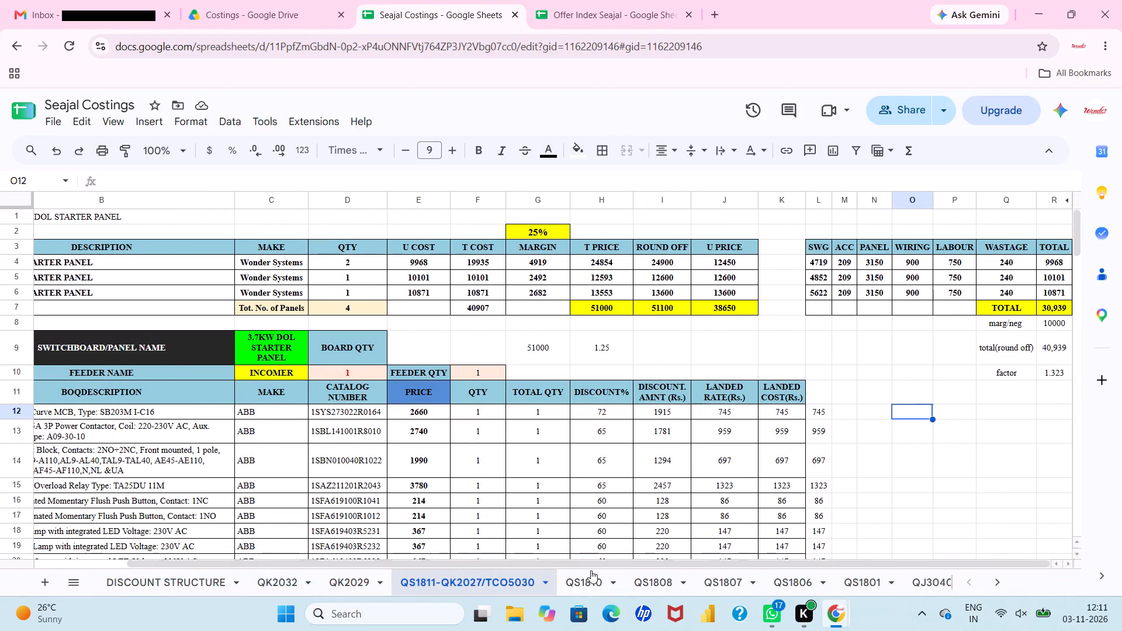
On the QS1806 sheet, set the text colour of the whole catalog number column D to black.
left_click(793, 588)
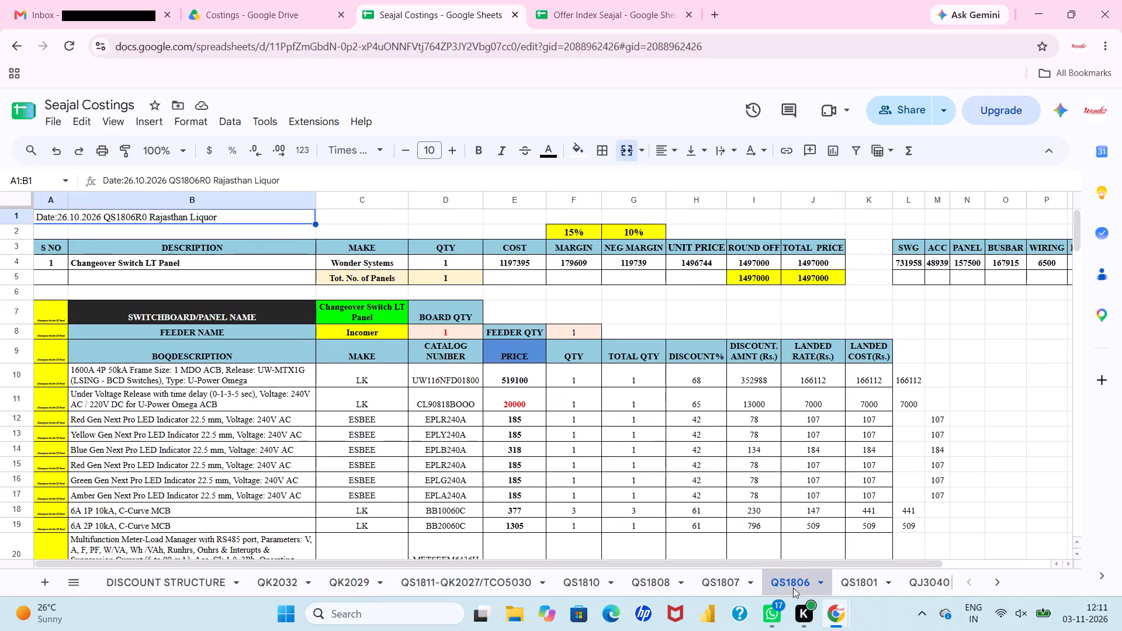
scroll(725, 429, "left", 3)
scroll(725, 429, "down", 1)
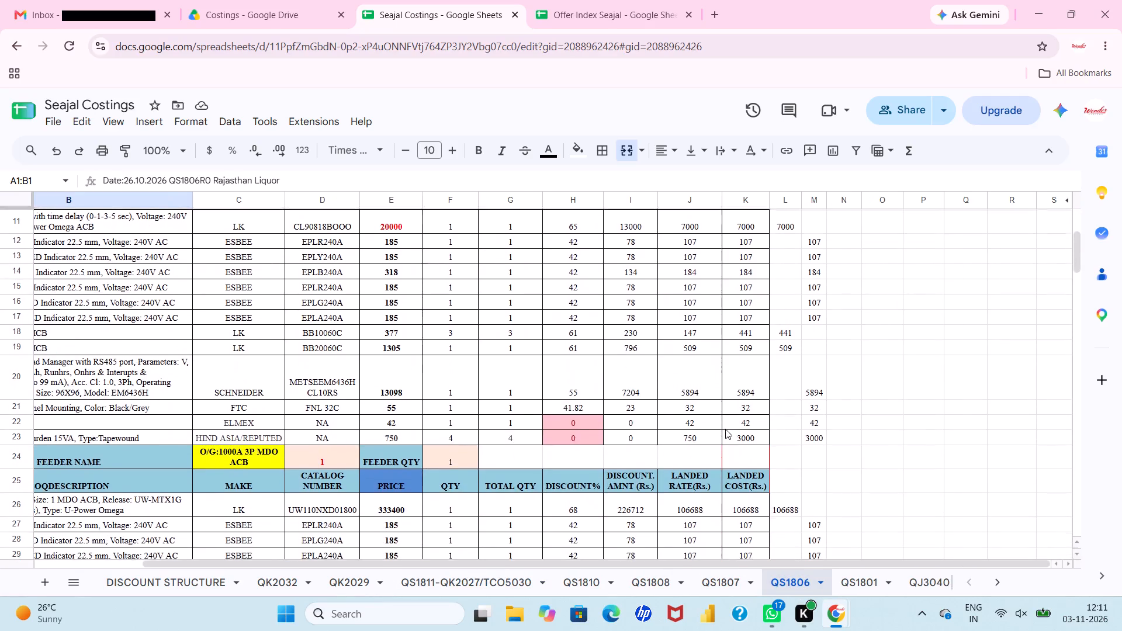
scroll(725, 429, "down", 2)
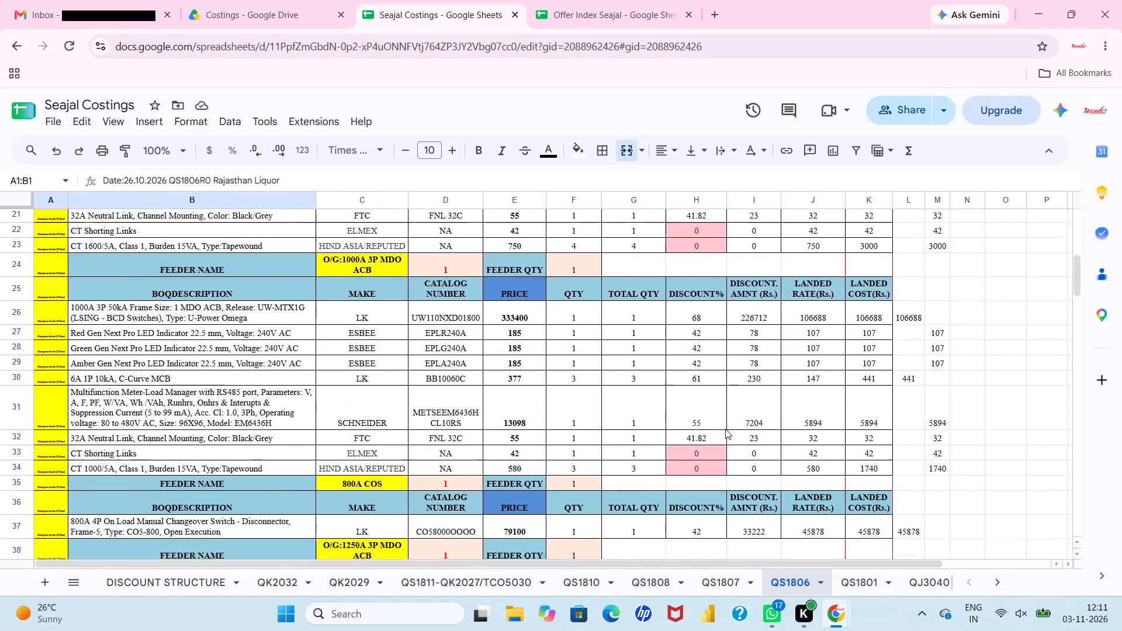
scroll(725, 429, "down", 1)
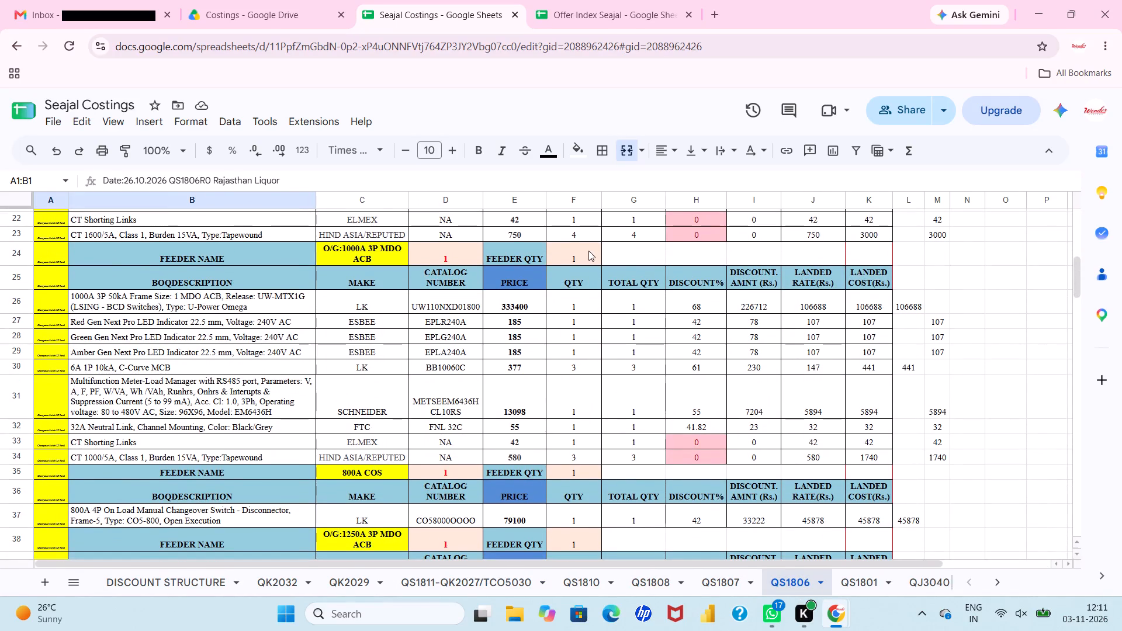
left_click(450, 197)
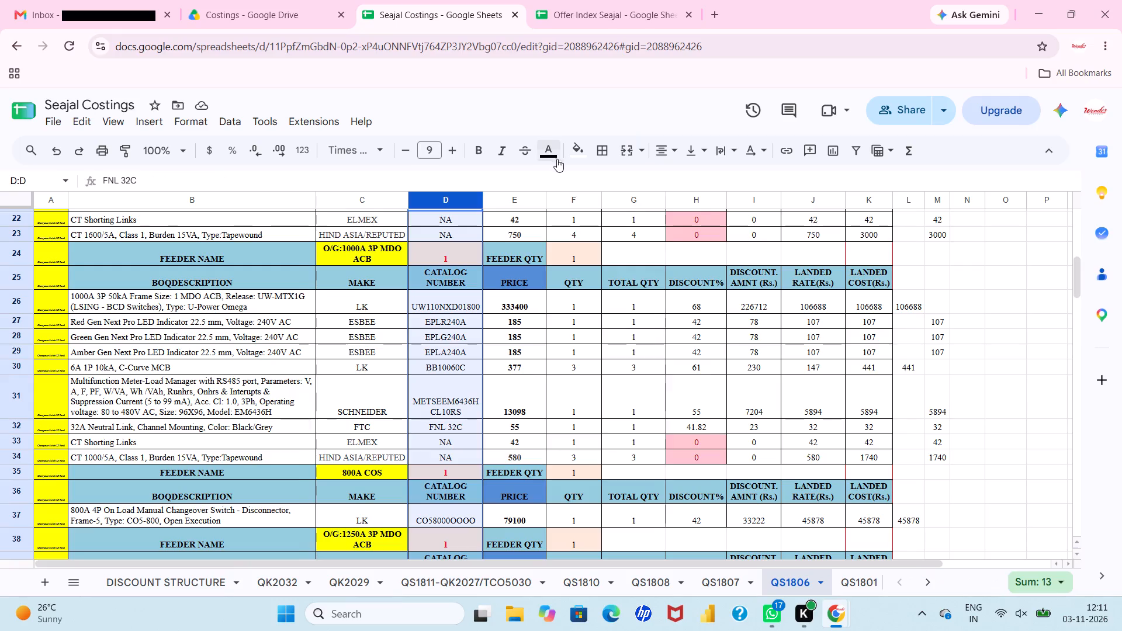
left_click(553, 158)
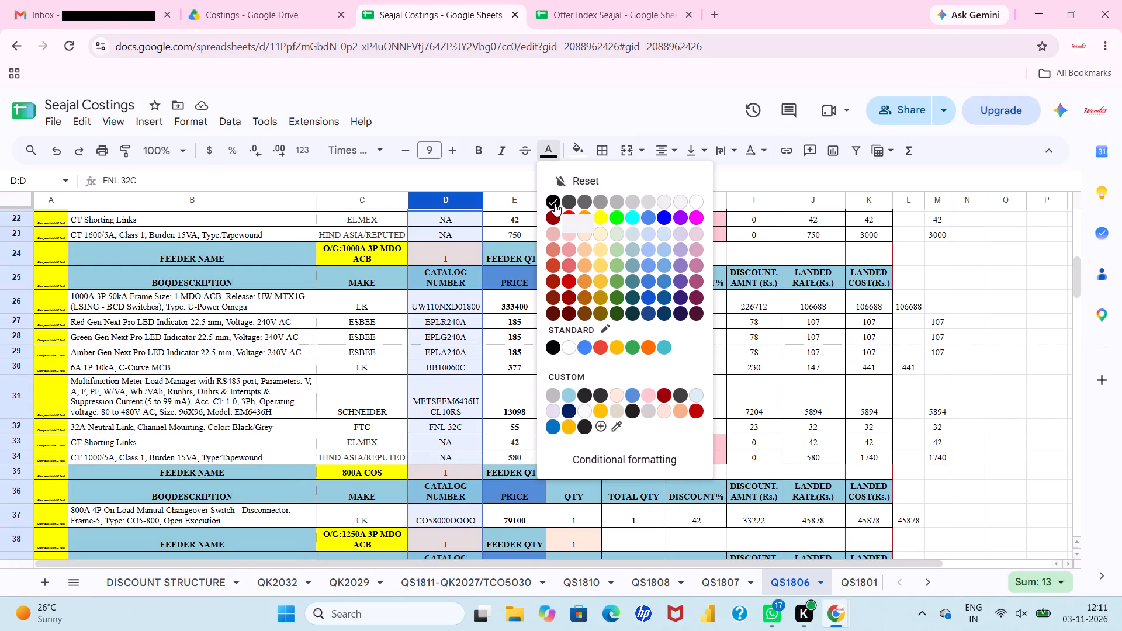
left_click(555, 203)
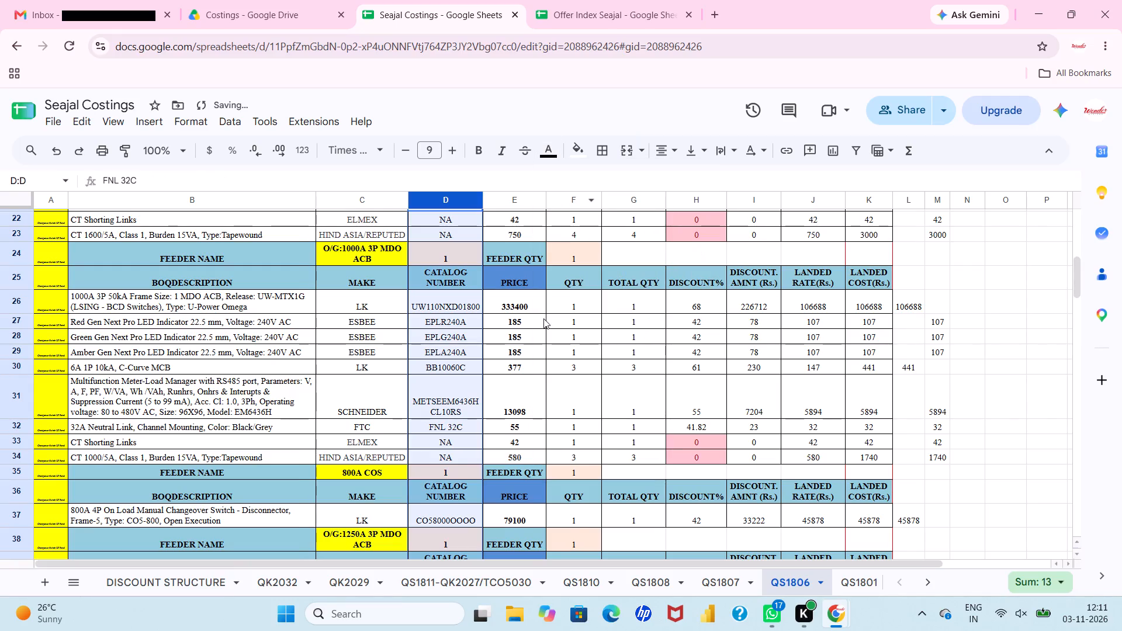
left_click(543, 318)
Check column D and the price and cost summary rows at the start of the QS1806 sheet.
scroll(543, 318, "up", 2)
scroll(543, 318, "right", 1)
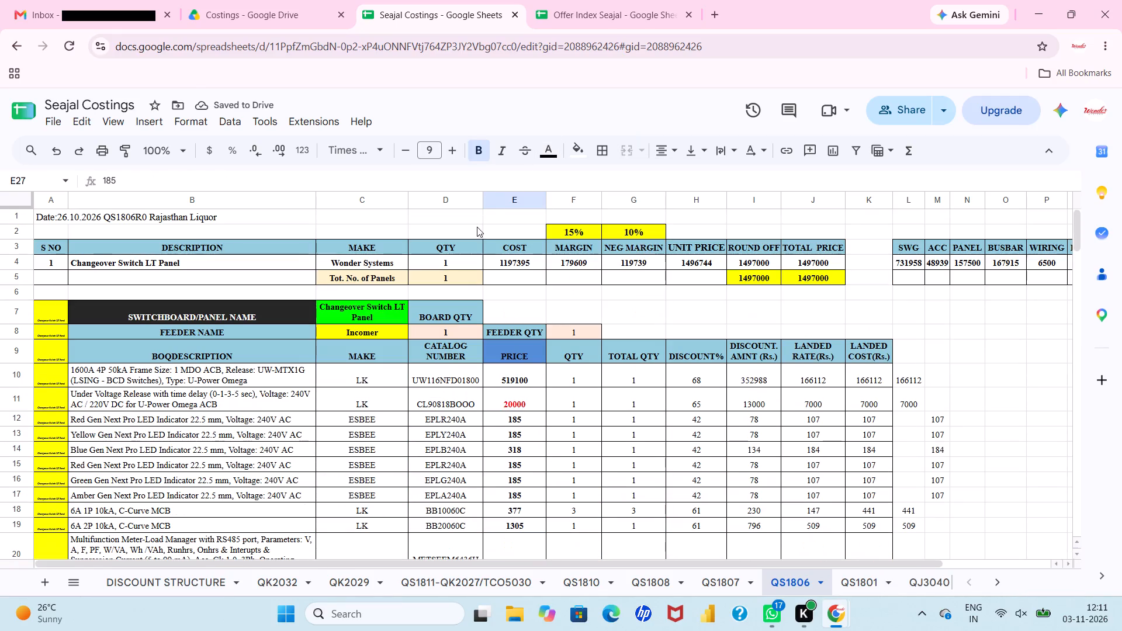
left_click(461, 201)
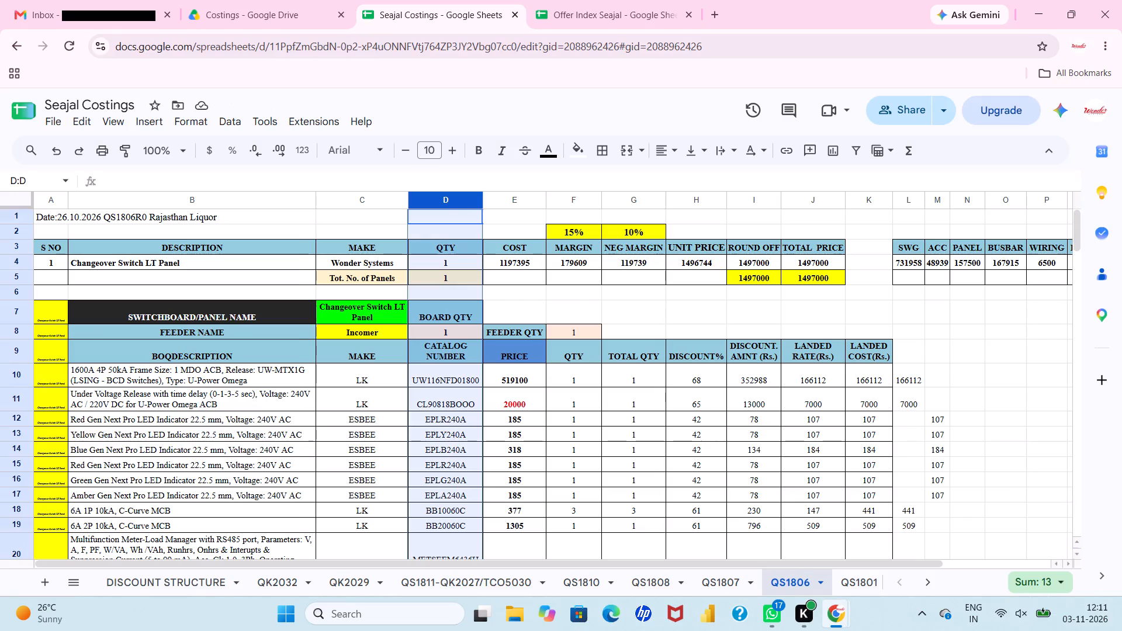
left_click(571, 296)
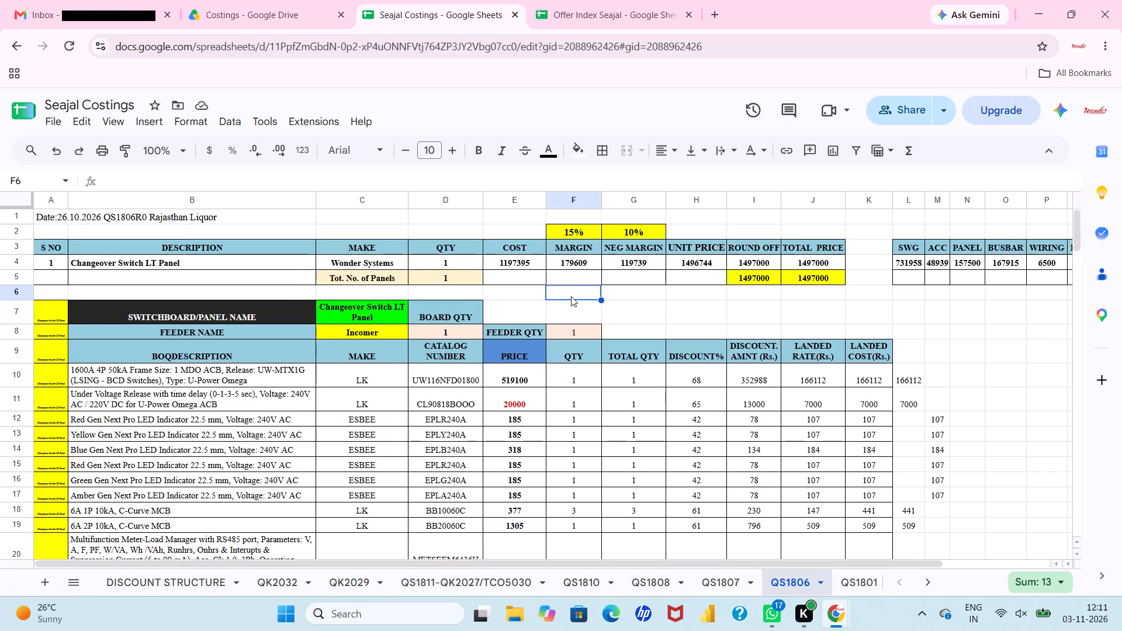
scroll(571, 296, "left", 2)
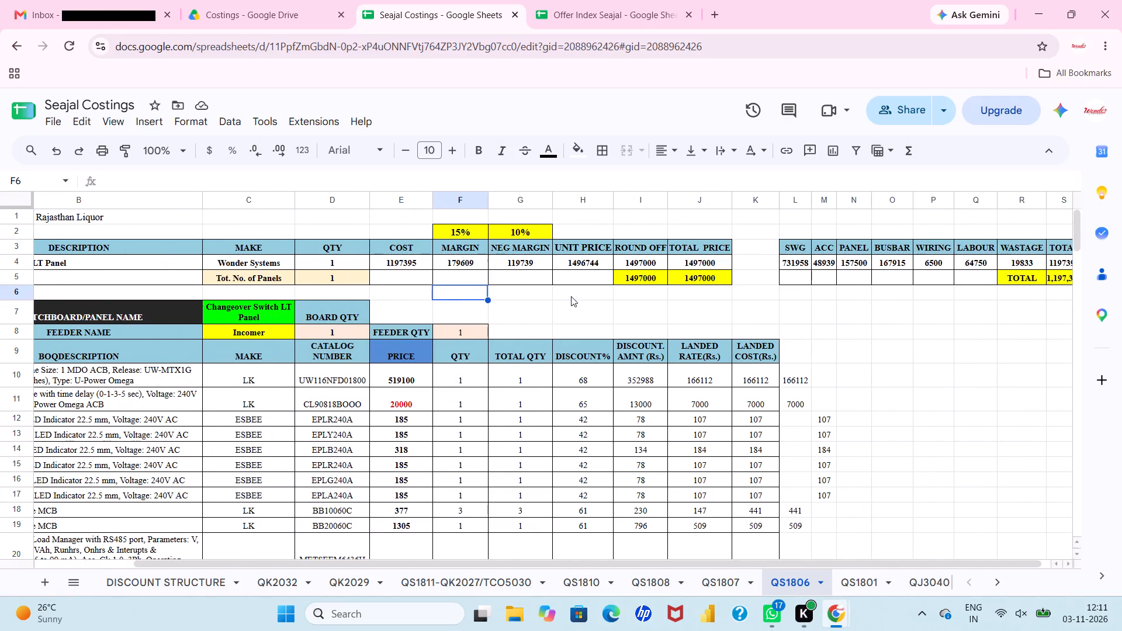
scroll(571, 296, "right", 3)
left_click(501, 305)
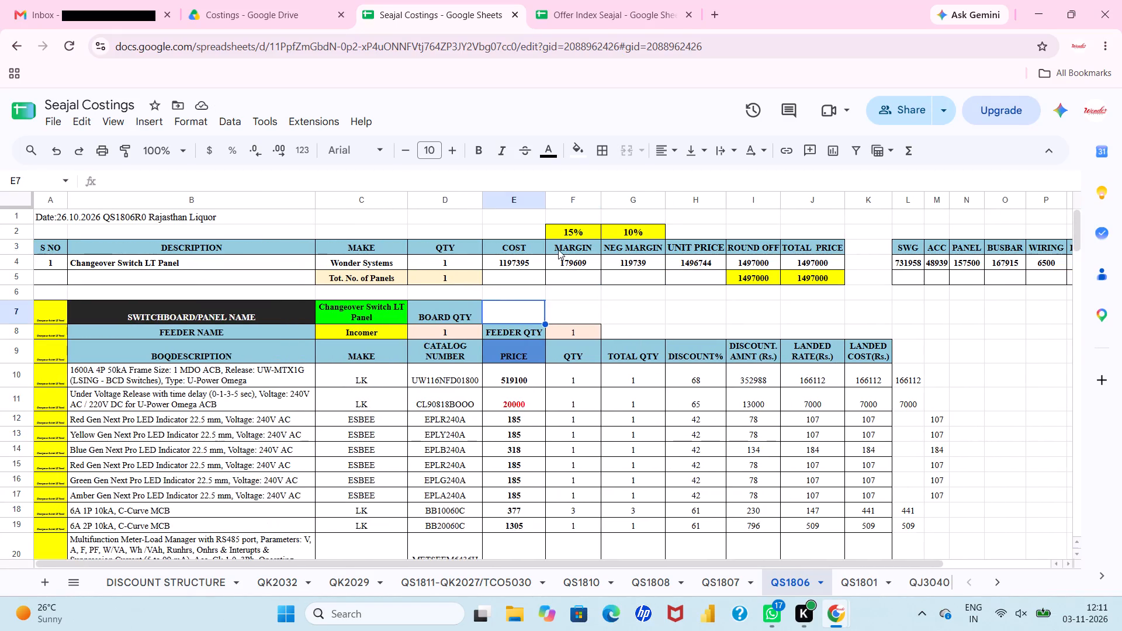
Search Google for "runs in panel" in a new browser tab.
left_click(721, 15)
type("rus in")
key("space")
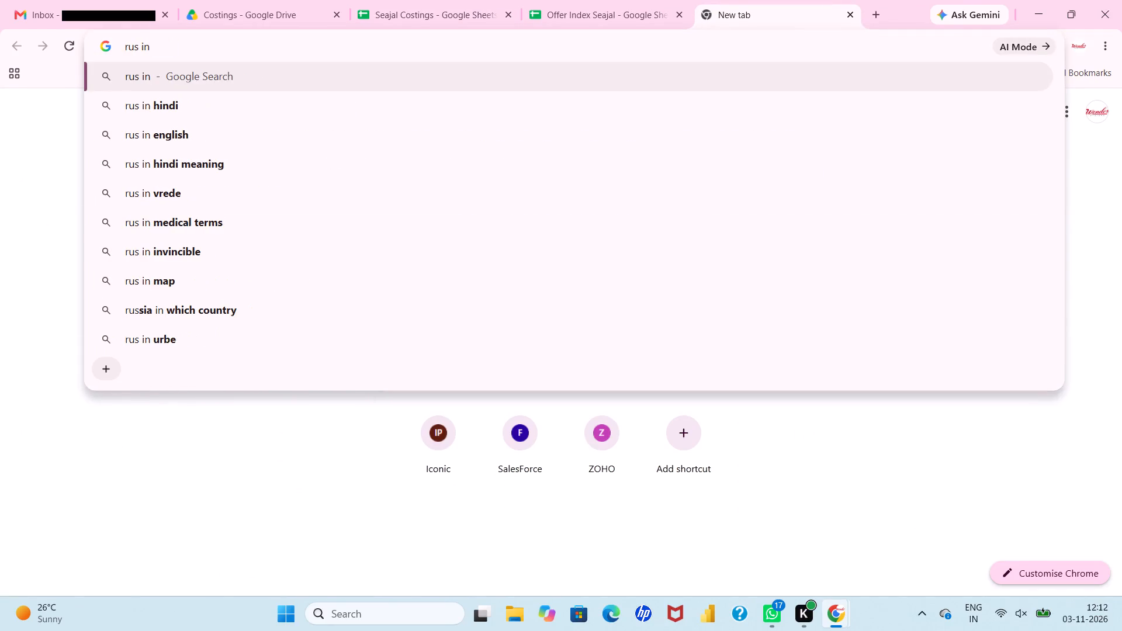
key("p")
type("anel")
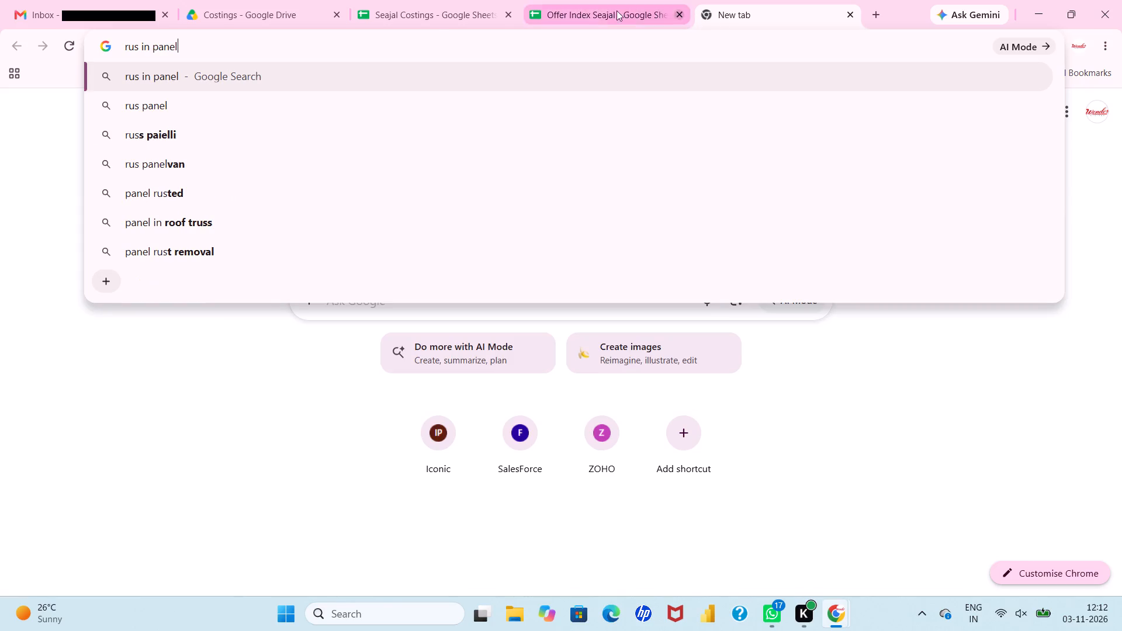
left_click(136, 47)
key("n")
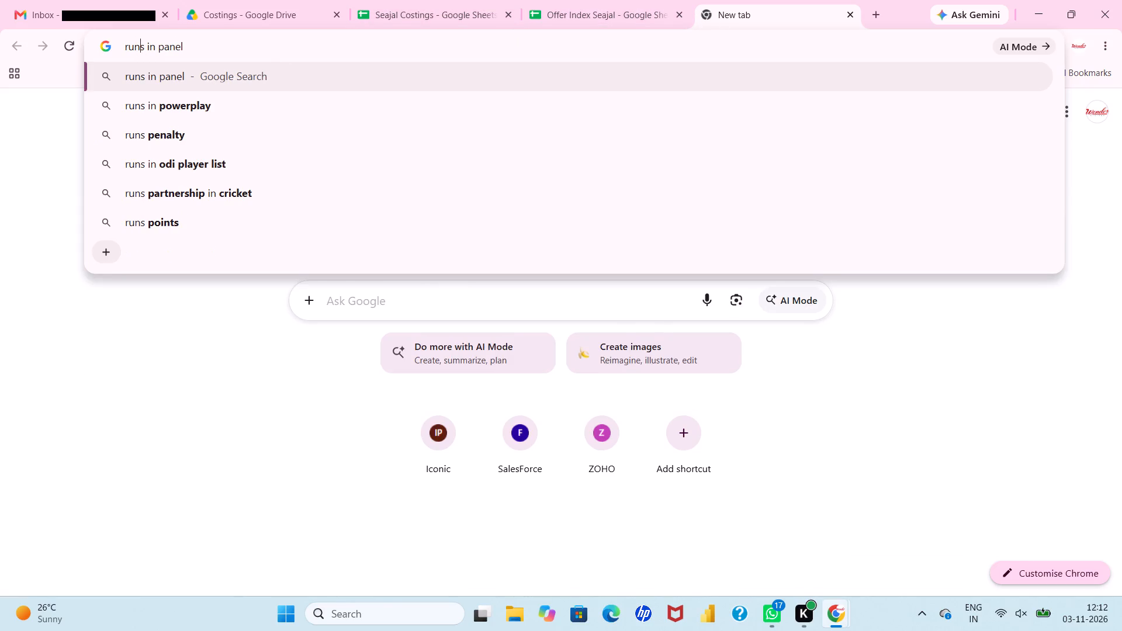
key("Return")
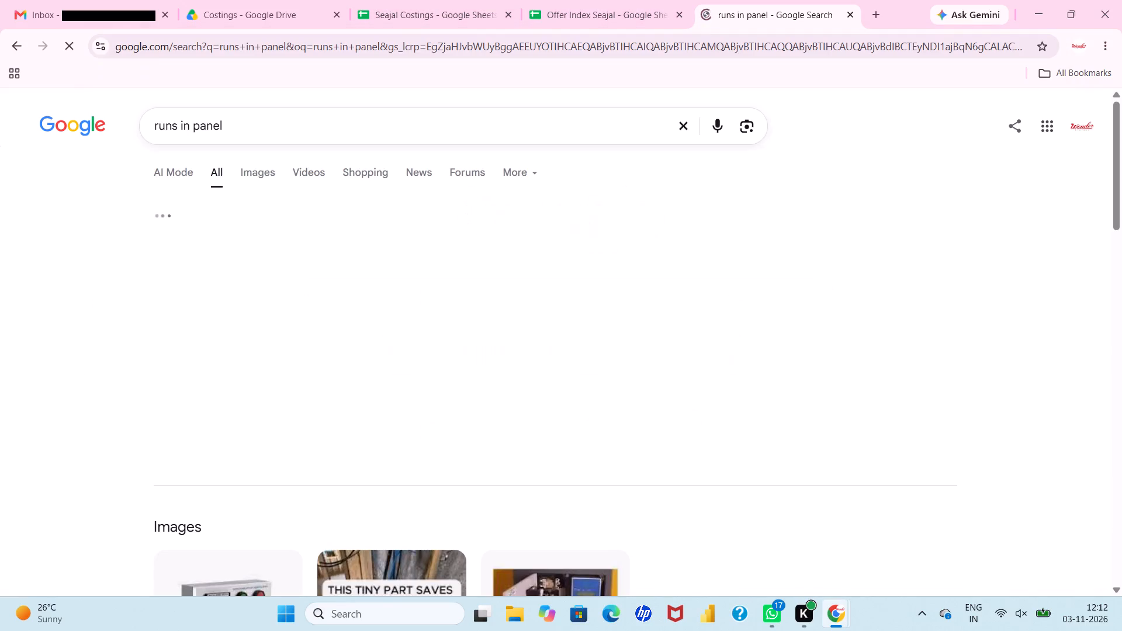
Expand the related question "What are cable runs?" in the search results and read its answer.
scroll(360, 315, "down", 4)
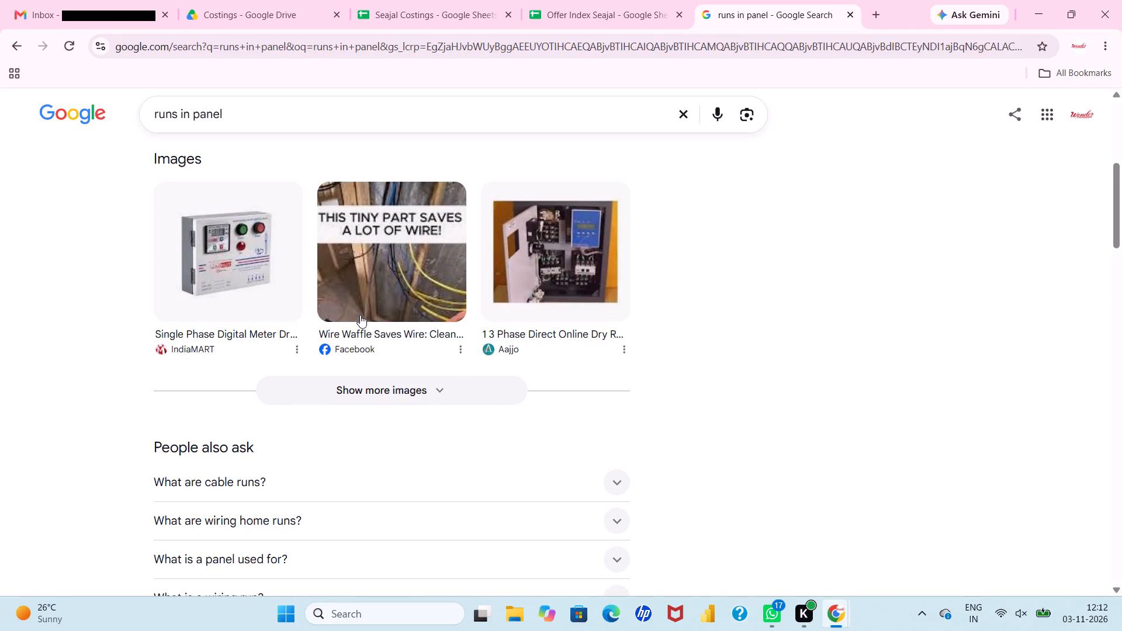
left_click(378, 485)
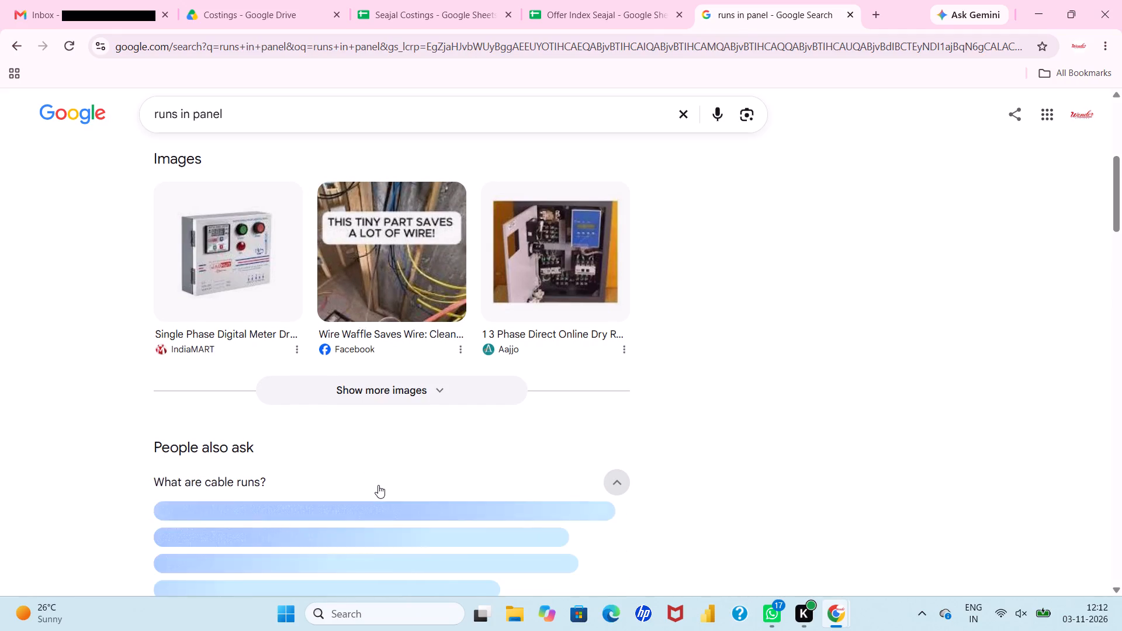
scroll(378, 485, "down", 1)
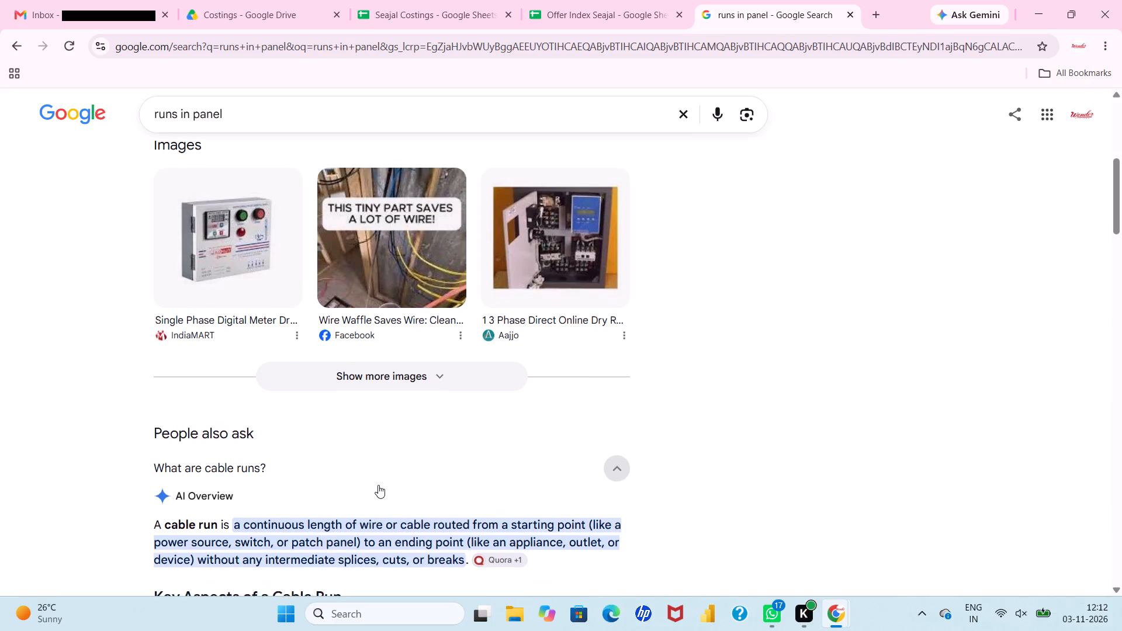
scroll(378, 485, "down", 2)
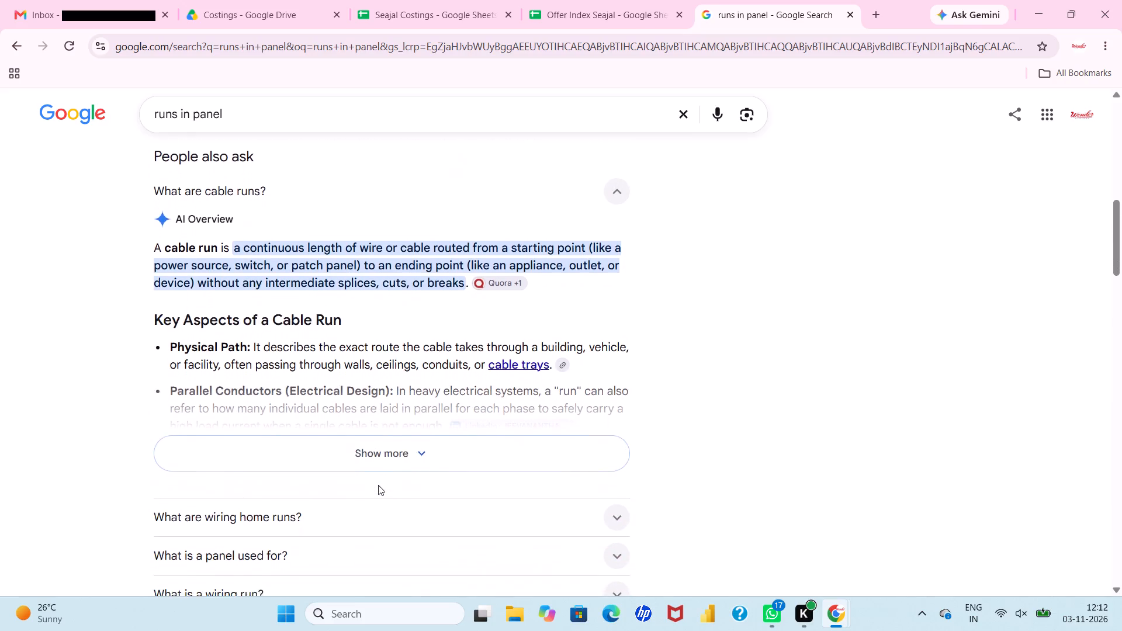
Show the image results for "runs in panel" and browse them for pictures of wiring runs inside electrical panels.
scroll(383, 428, "up", 3)
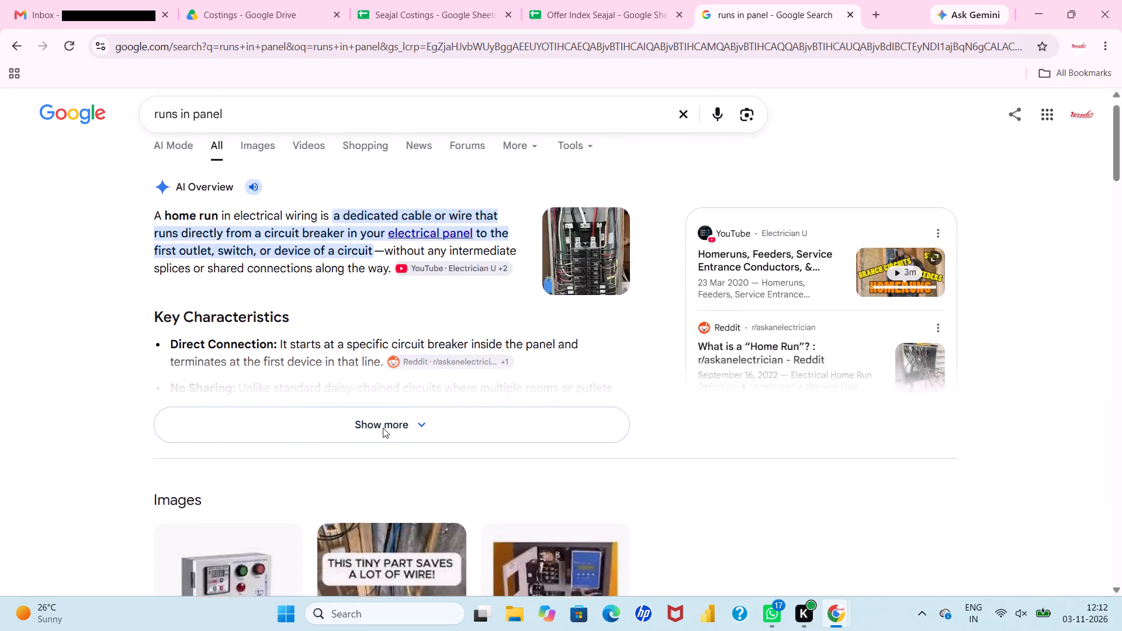
left_click(266, 164)
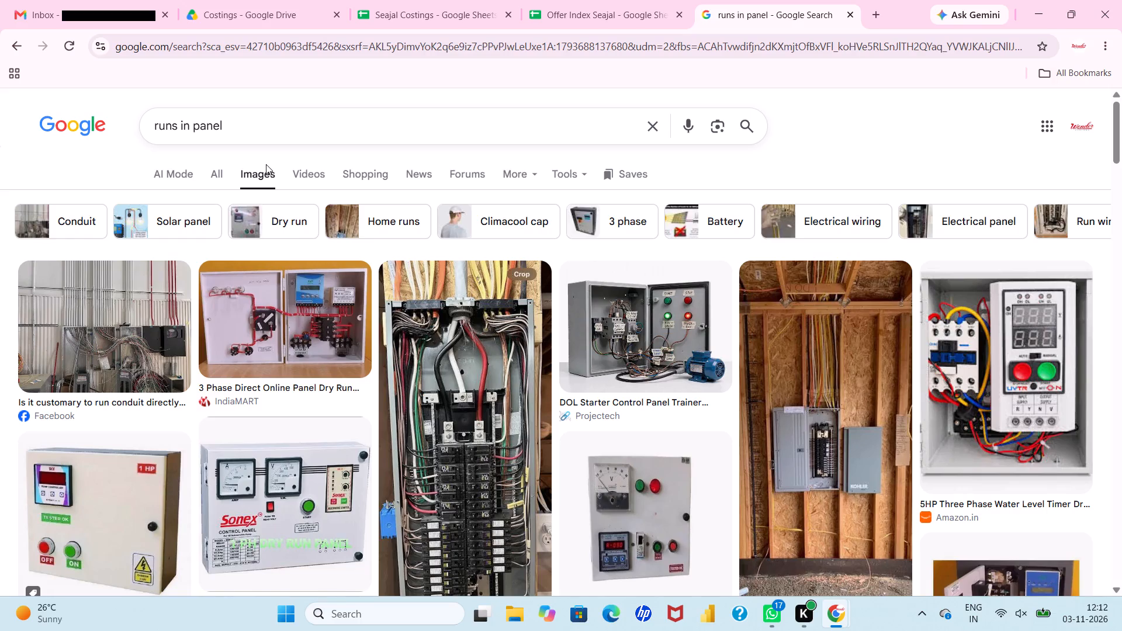
scroll(266, 164, "down", 2)
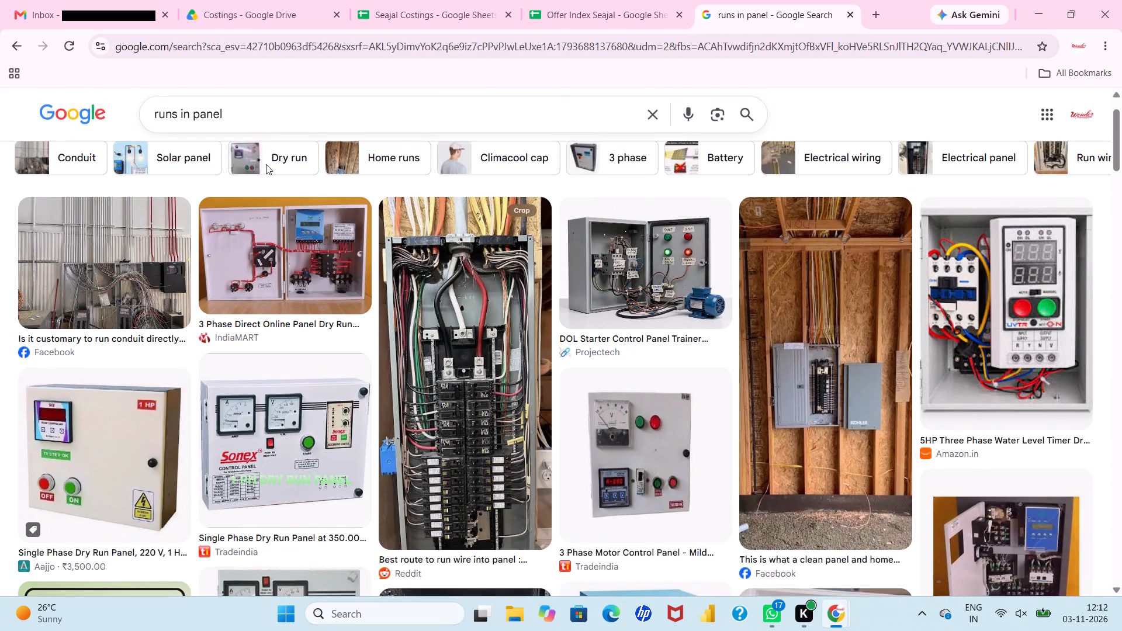
scroll(266, 164, "down", 4)
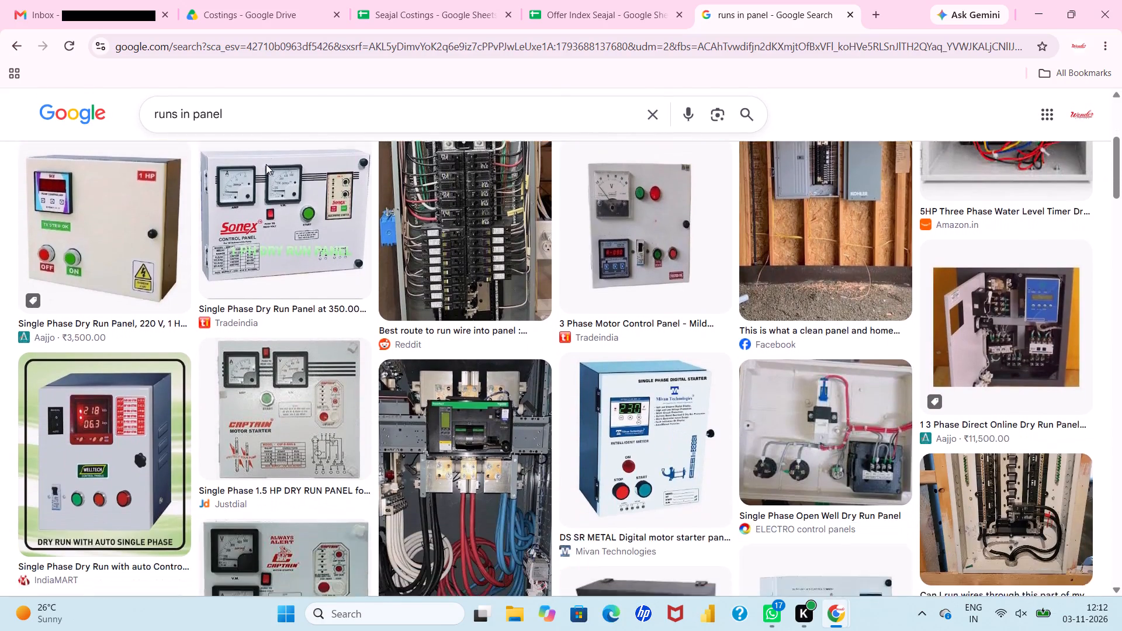
scroll(266, 164, "down", 2)
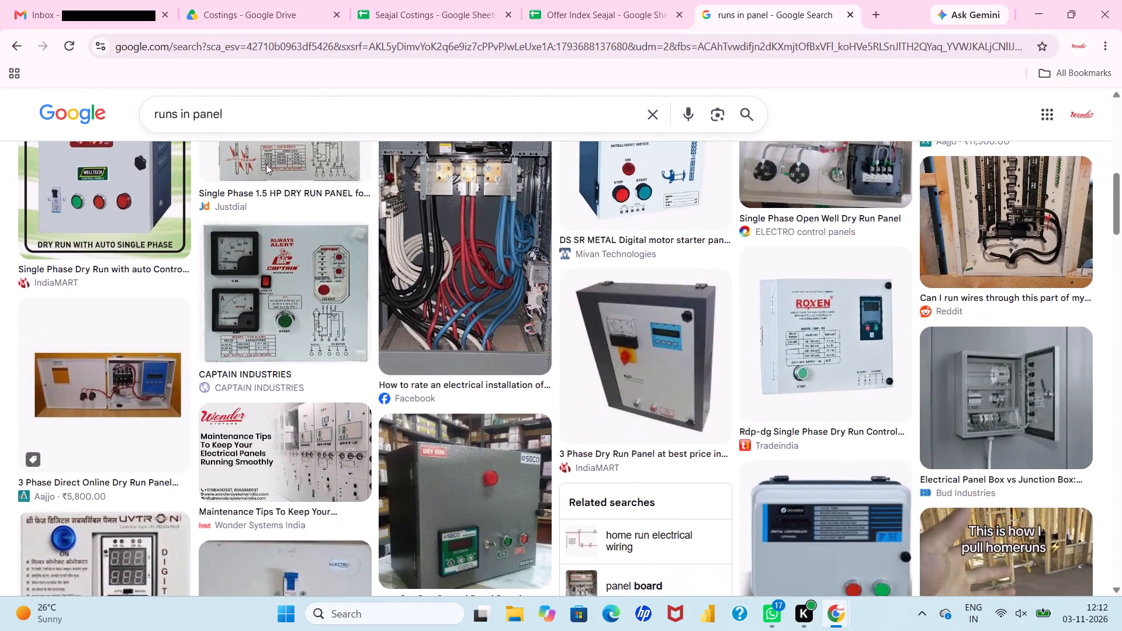
scroll(266, 164, "down", 2)
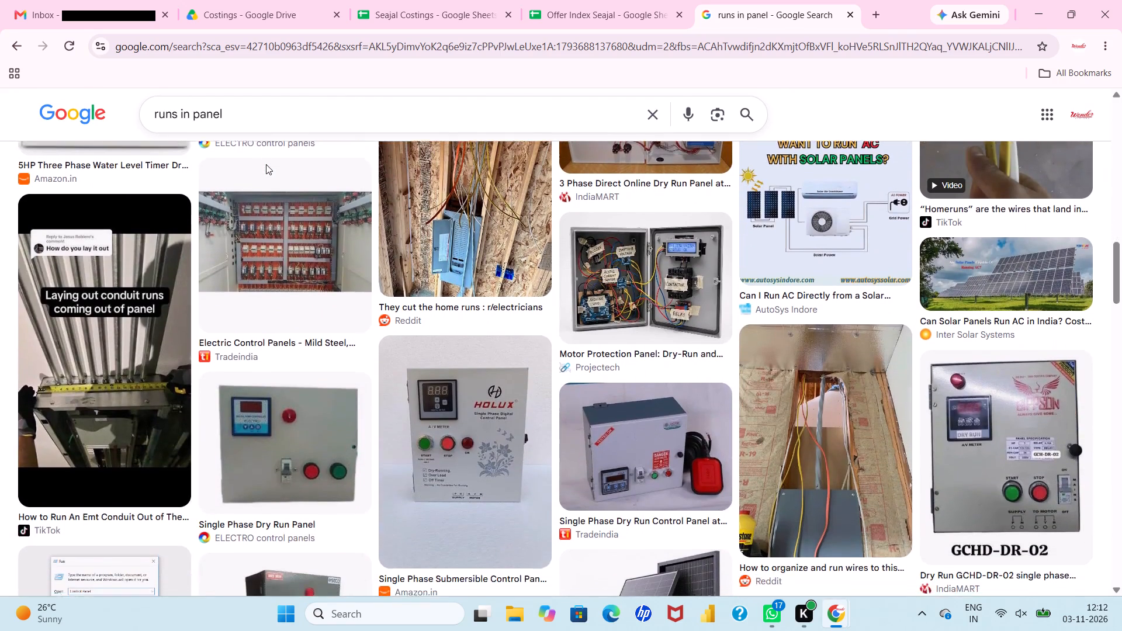
scroll(266, 164, "down", 2)
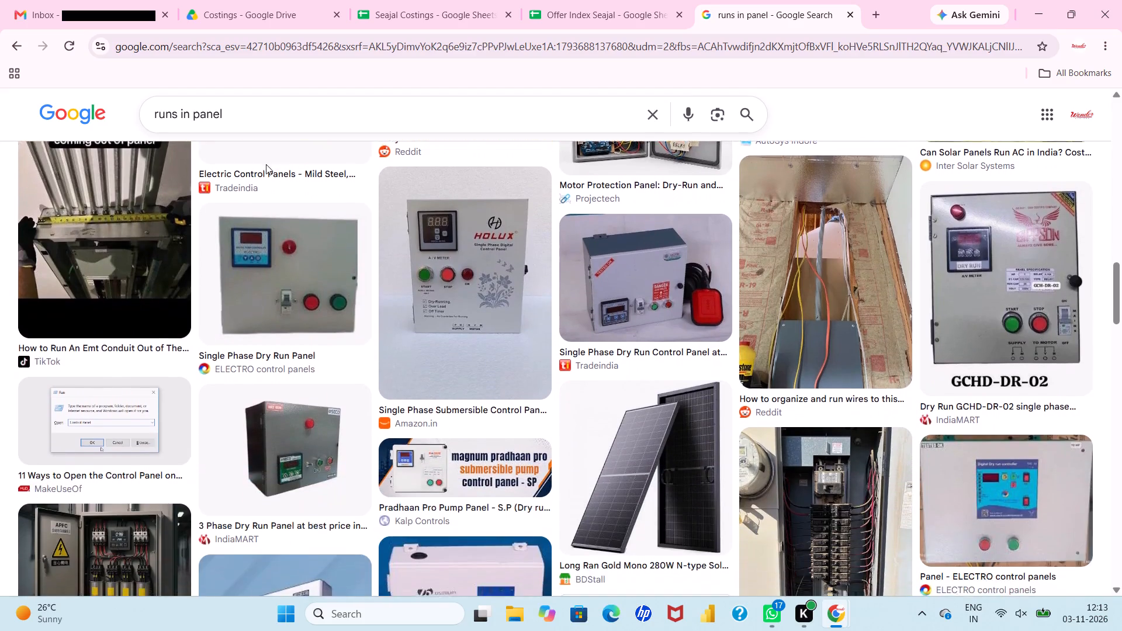
scroll(266, 164, "down", 2)
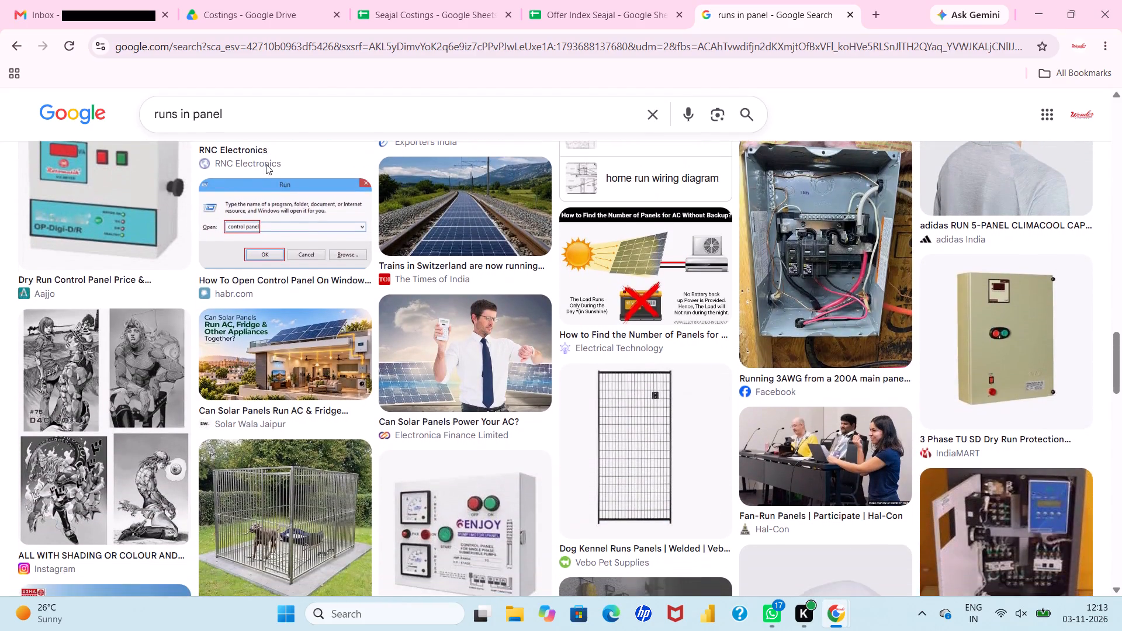
scroll(266, 164, "down", 3)
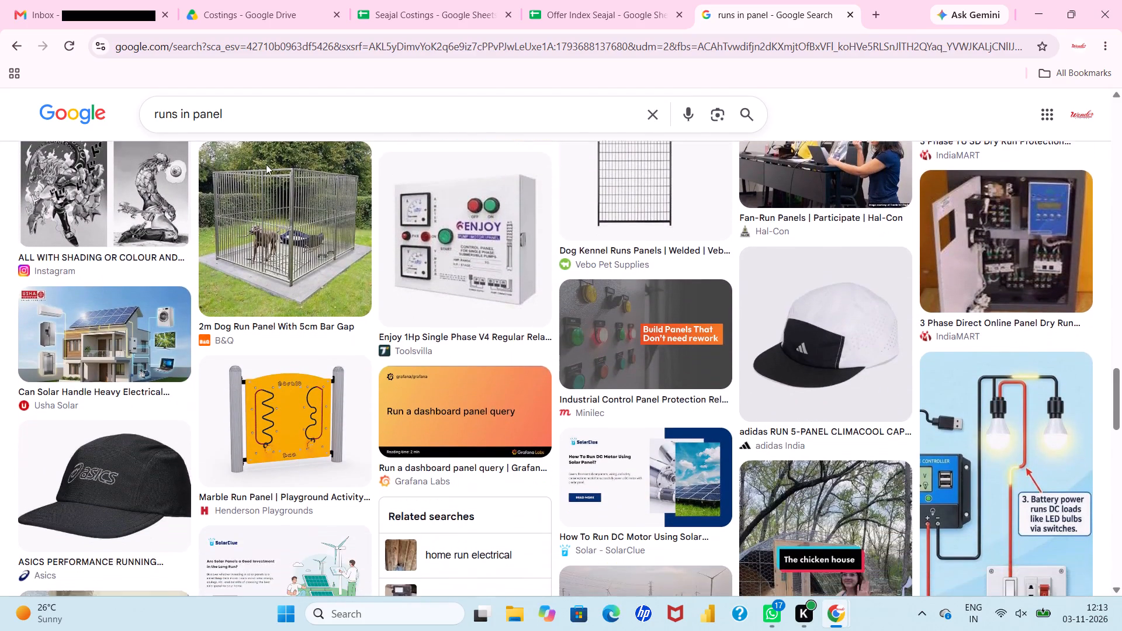
scroll(266, 164, "down", 2)
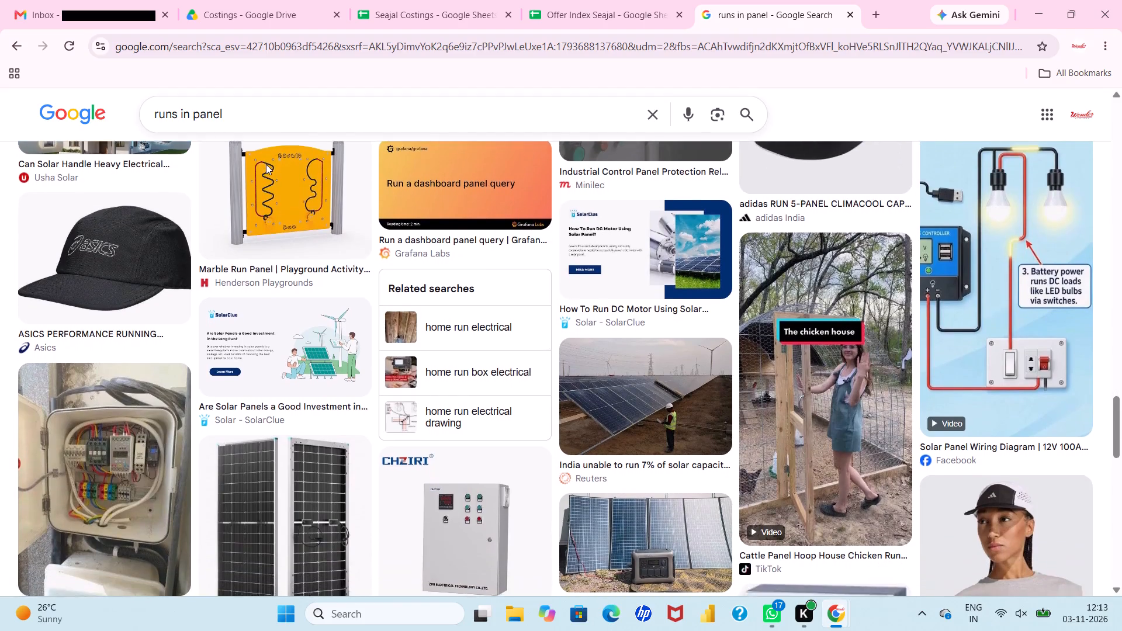
scroll(266, 164, "down", 3)
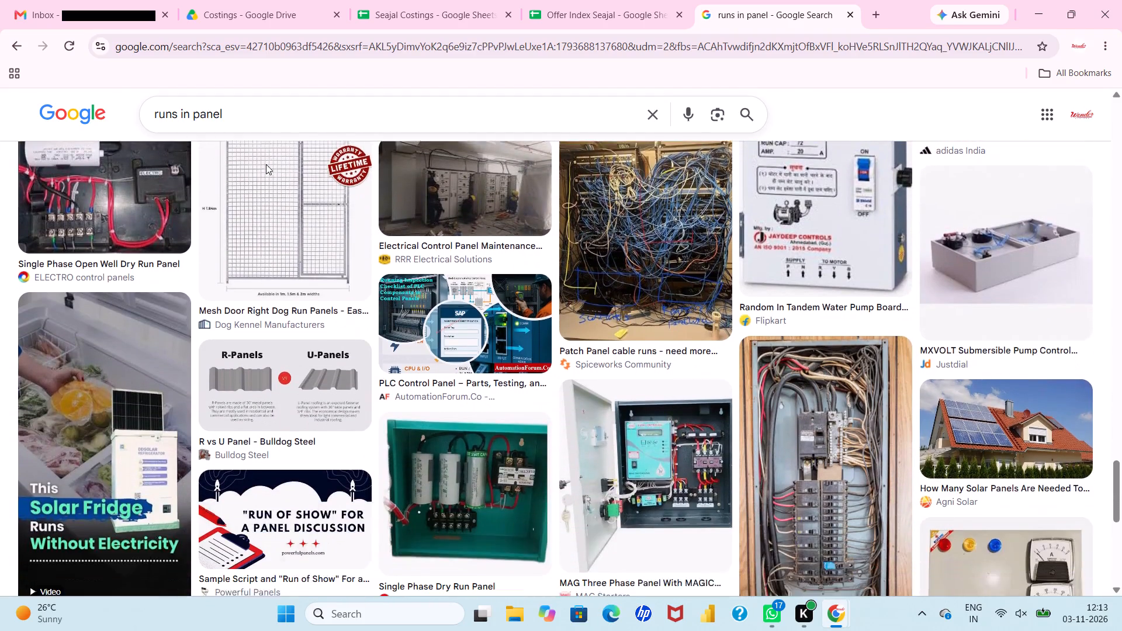
scroll(266, 164, "down", 5)
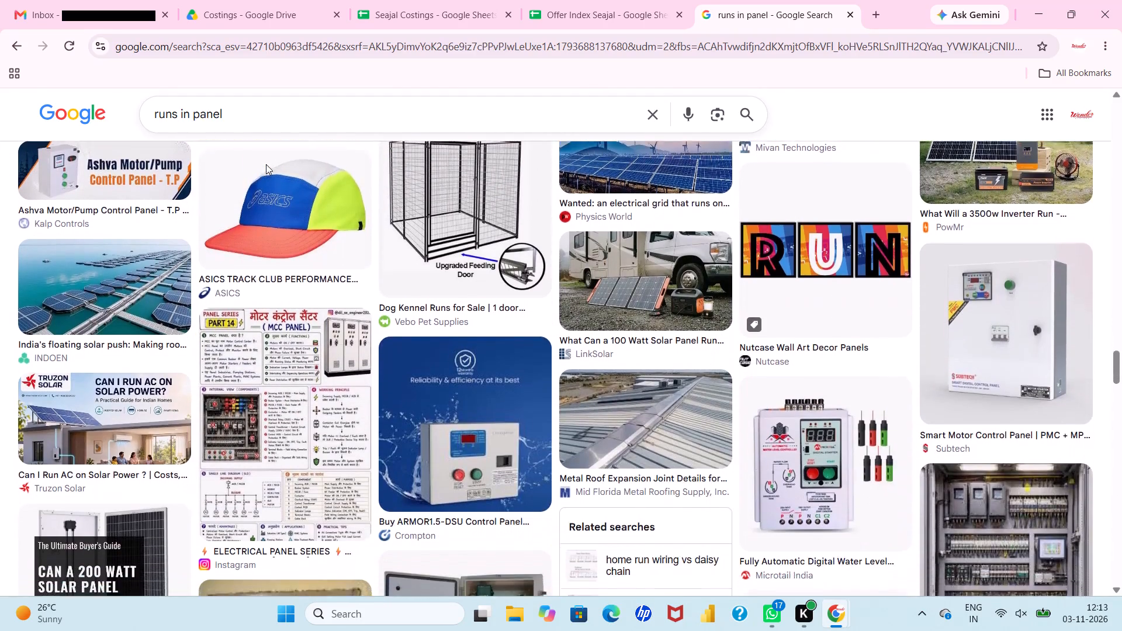
scroll(266, 164, "down", 2)
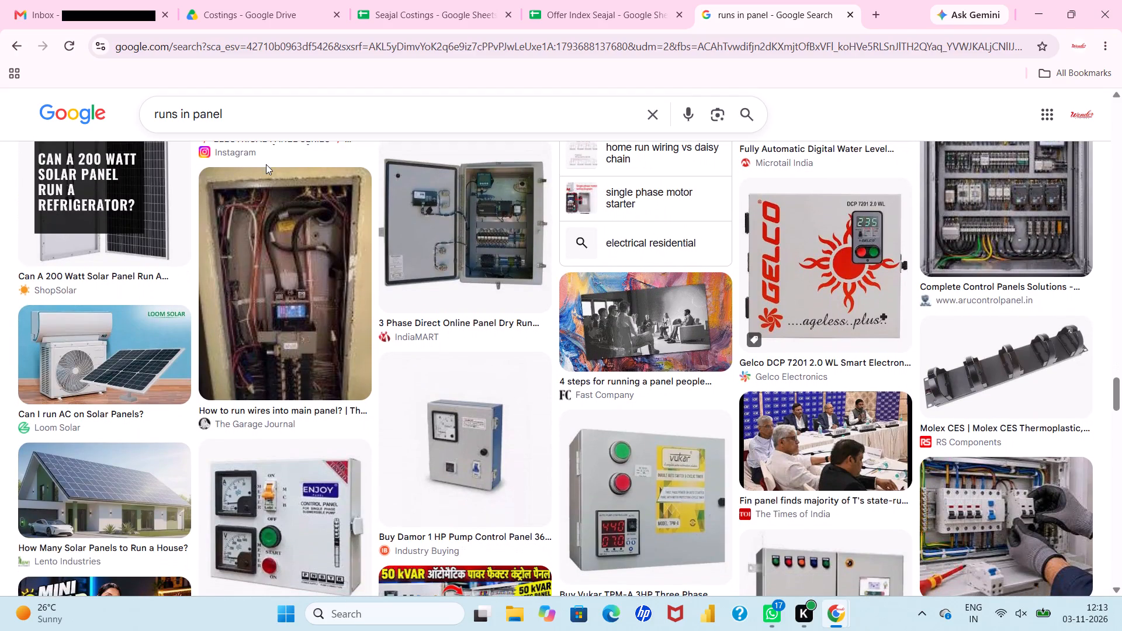
scroll(266, 164, "down", 4)
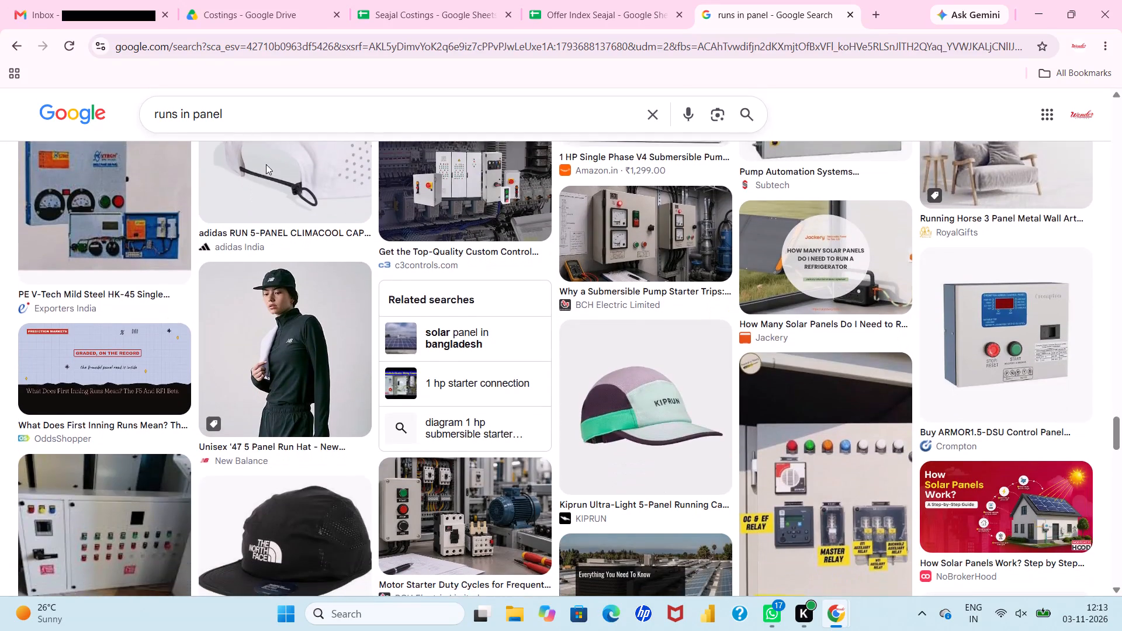
scroll(266, 164, "down", 2)
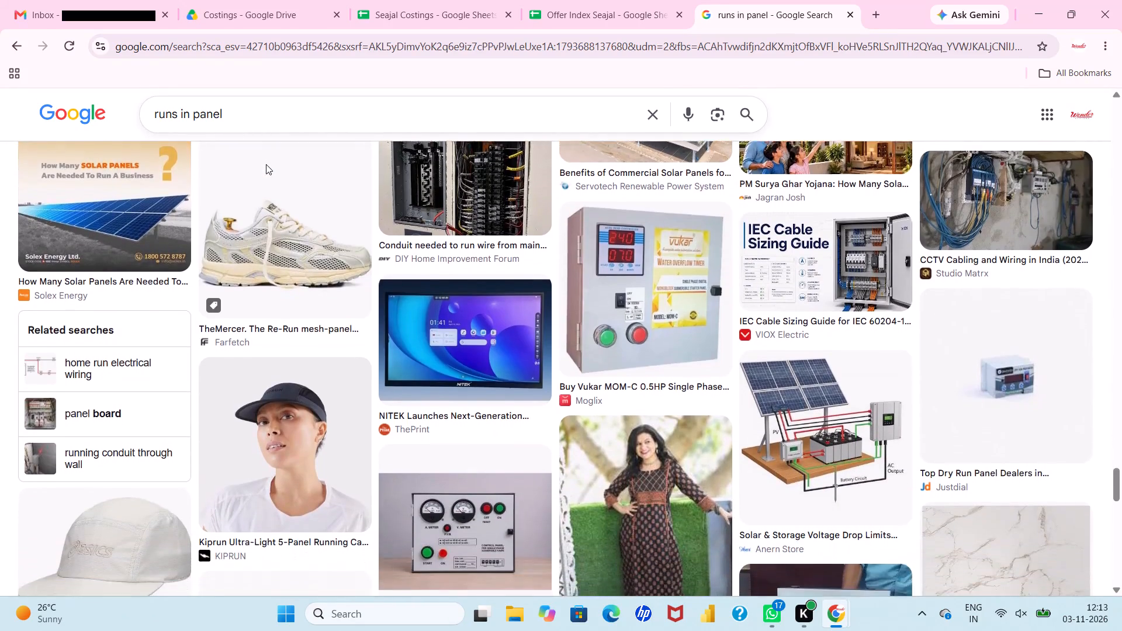
scroll(266, 164, "down", 3)
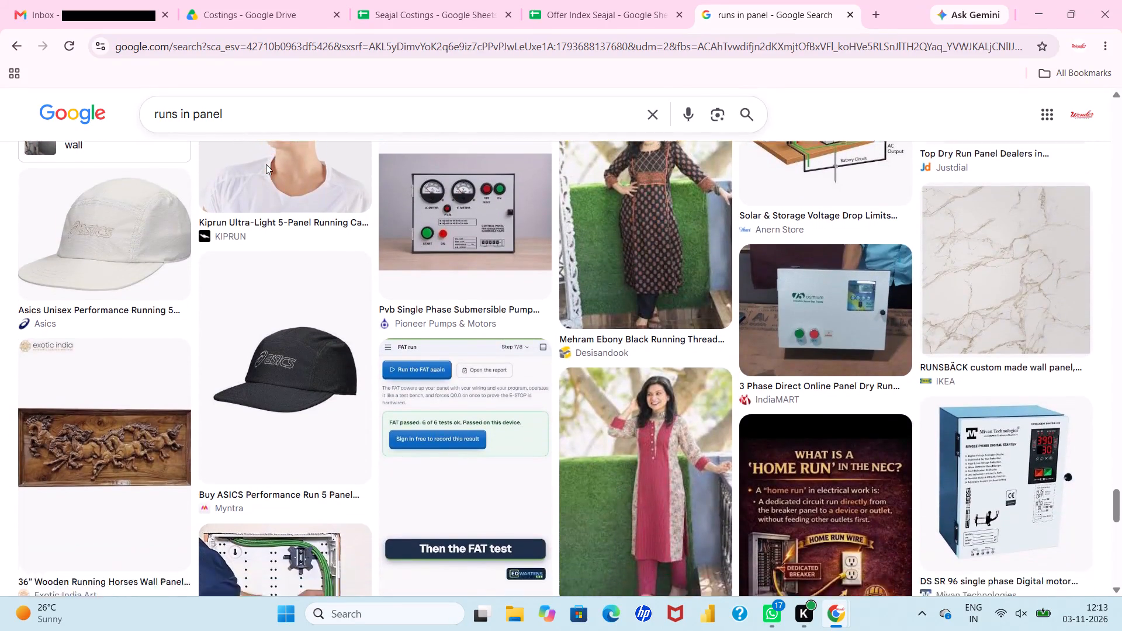
scroll(266, 164, "down", 1)
scroll(266, 164, "up", 9)
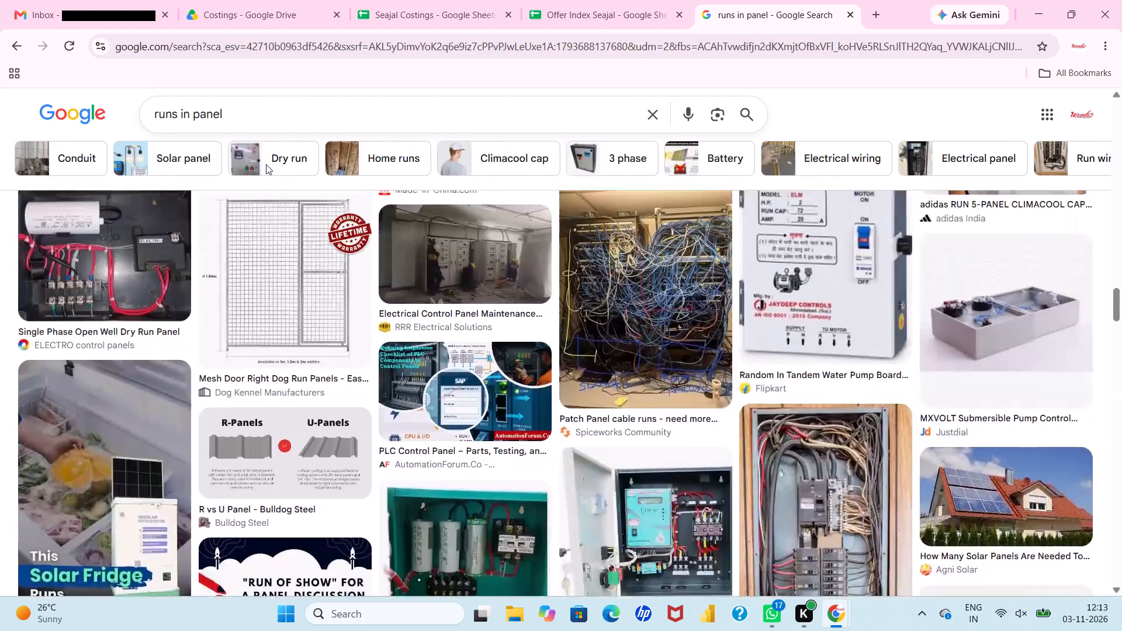
scroll(73, 84, "up", 1)
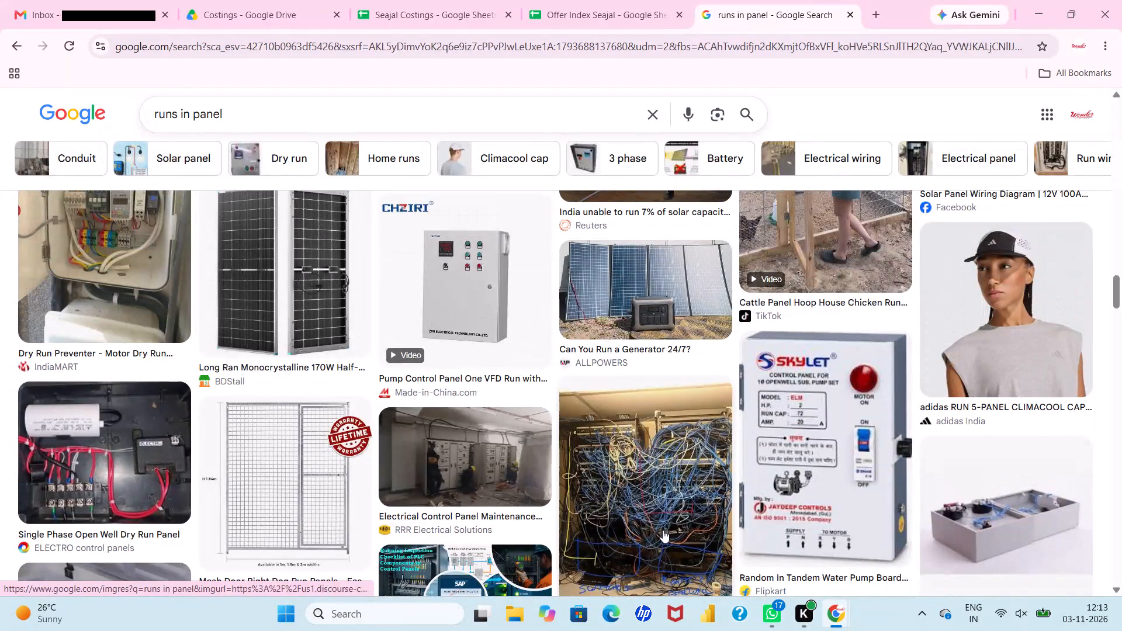
scroll(649, 464, "left", 1)
scroll(649, 464, "up", 2)
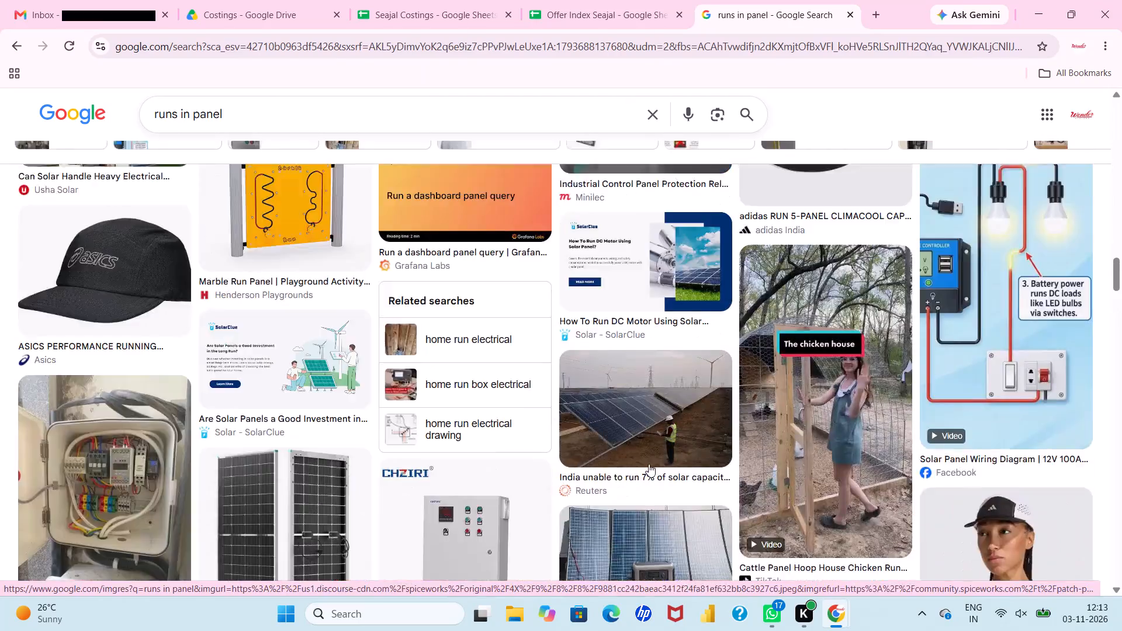
scroll(649, 464, "up", 4)
scroll(462, 300, "up", 5)
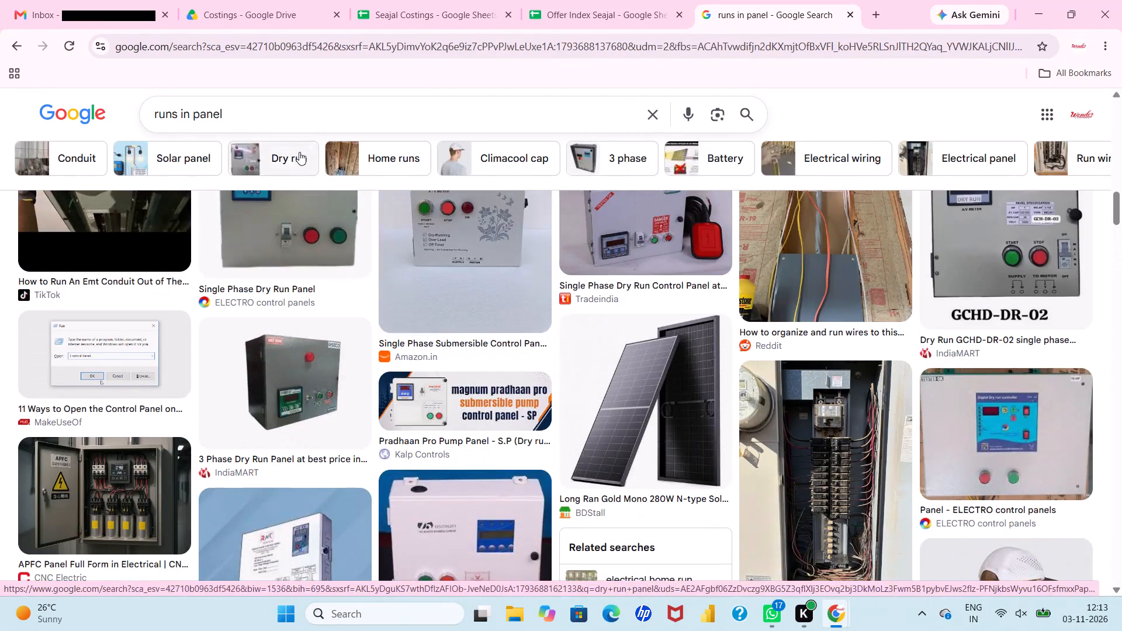
Change the image search to "runs in panels" and look through the pictures for panel wiring examples.
left_click(233, 105)
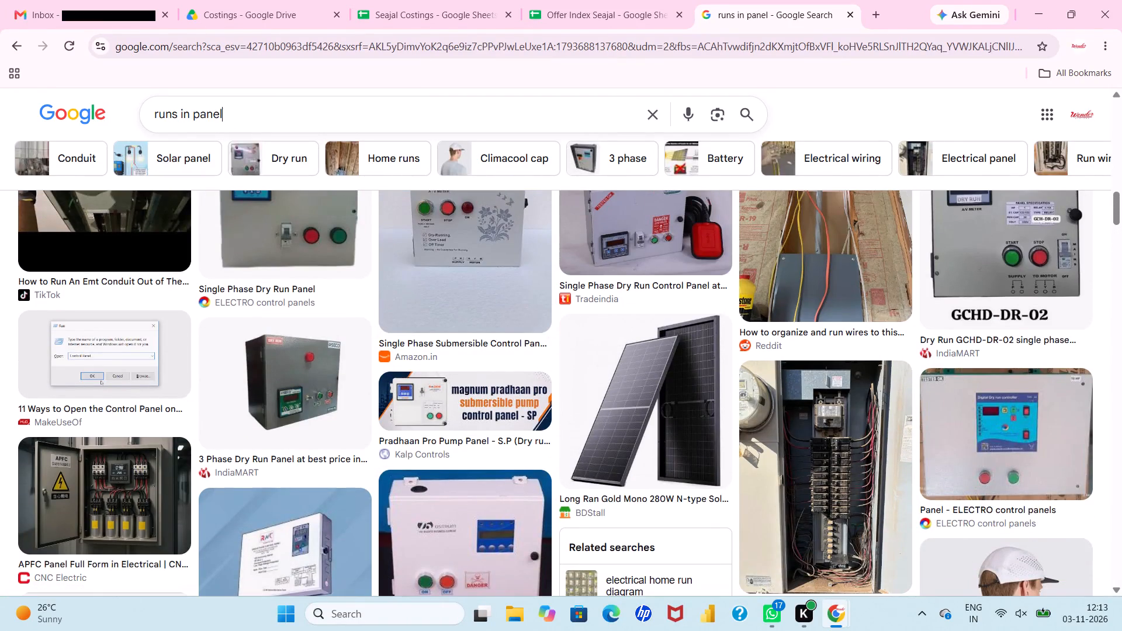
key("s")
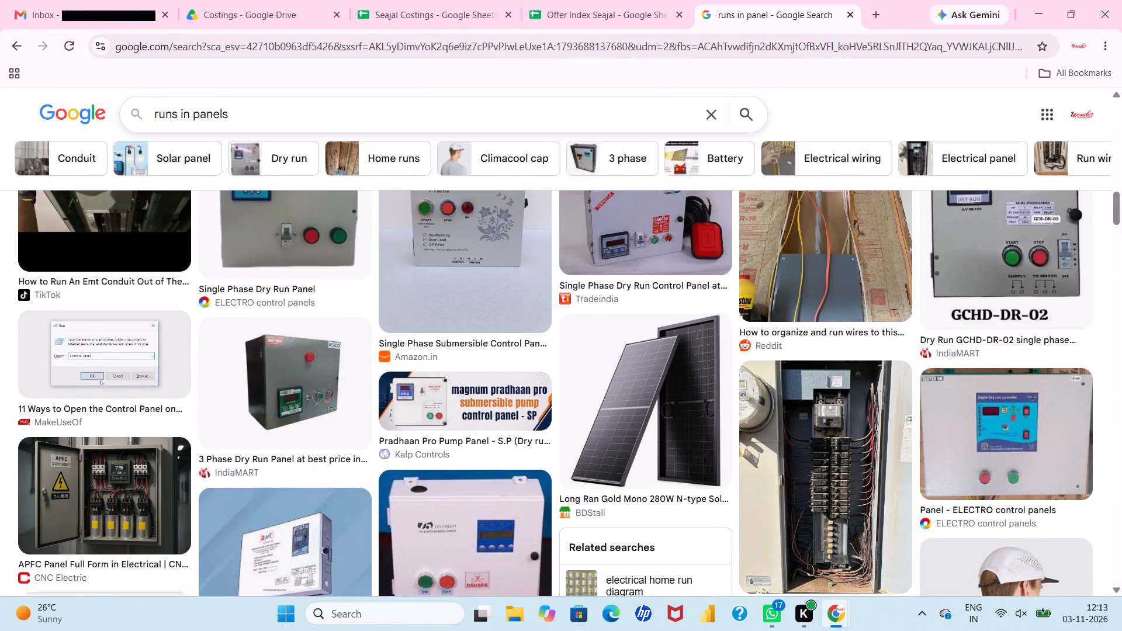
key("Return")
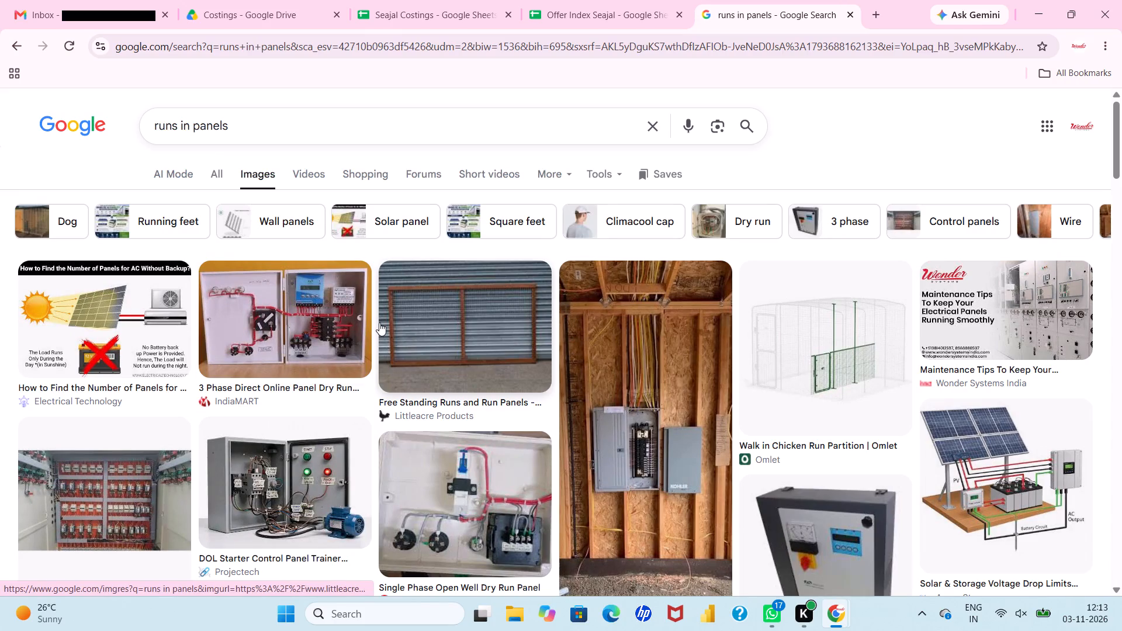
scroll(379, 323, "down", 4)
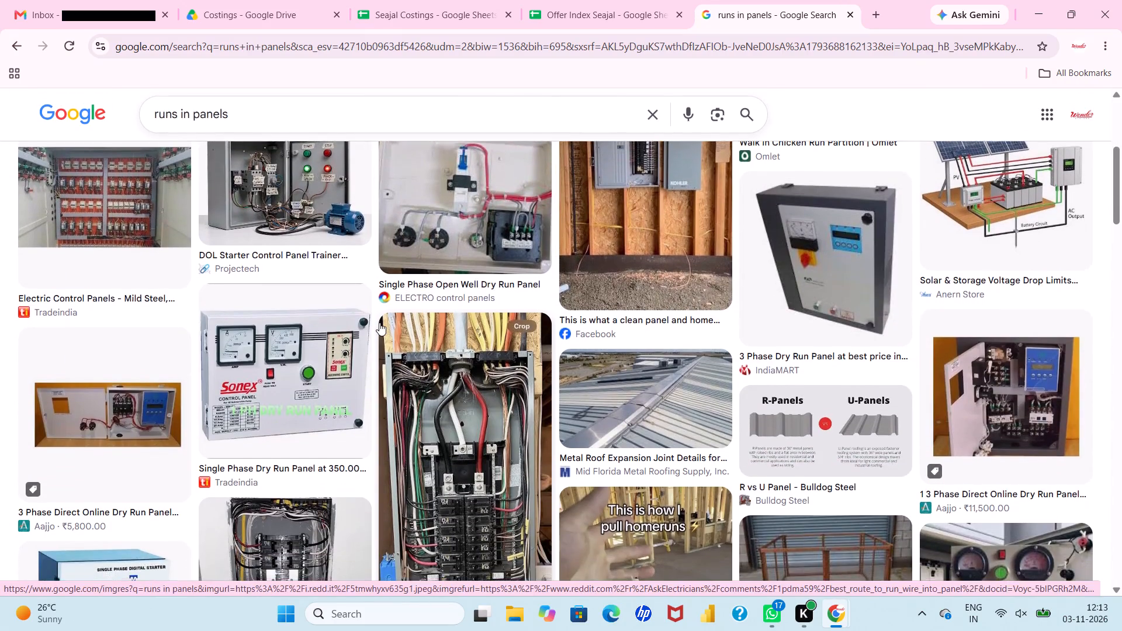
scroll(379, 323, "down", 1)
scroll(379, 323, "right", 1)
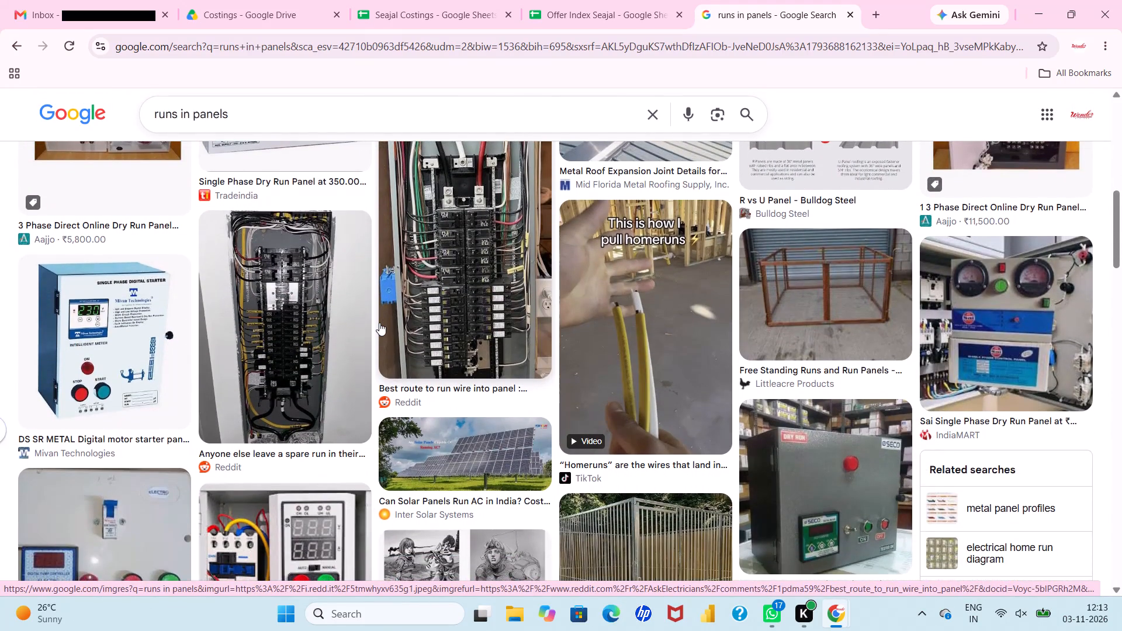
scroll(379, 323, "right", 1)
scroll(379, 323, "down", 3)
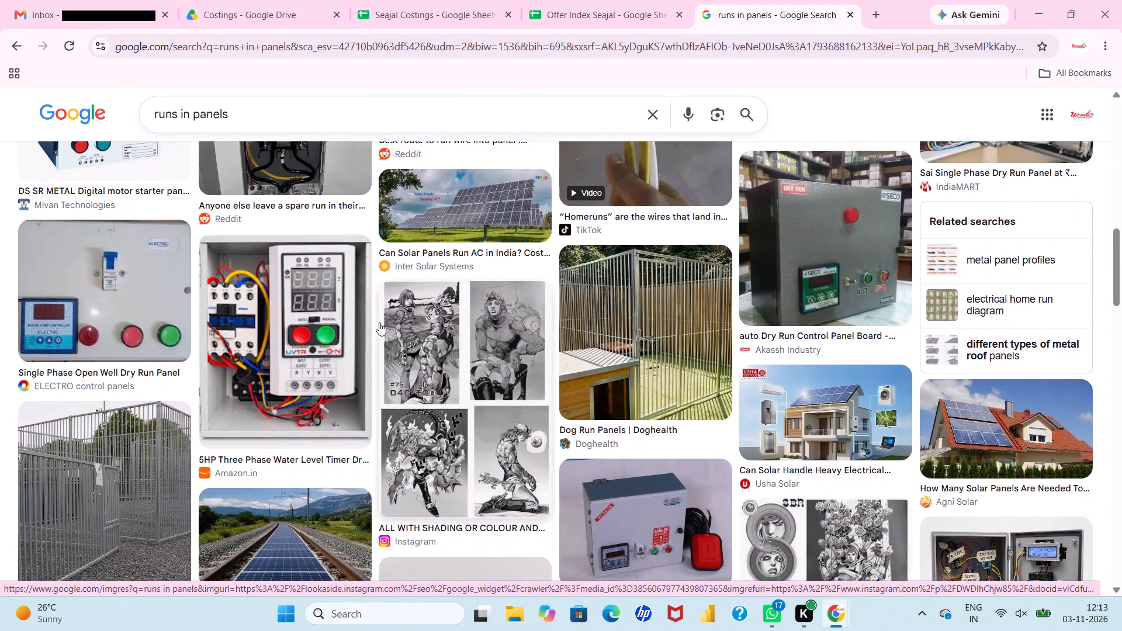
scroll(379, 323, "down", 1)
Go back to the general web results for "runs in panel" and review the overview and image preview.
left_click(9, 50)
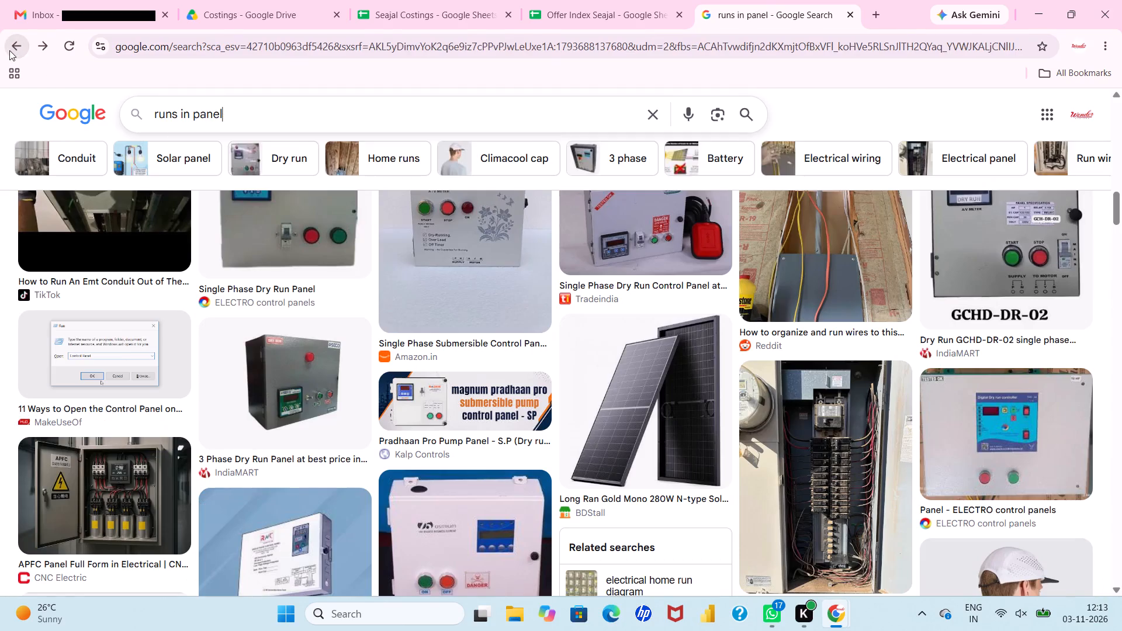
left_click(9, 50)
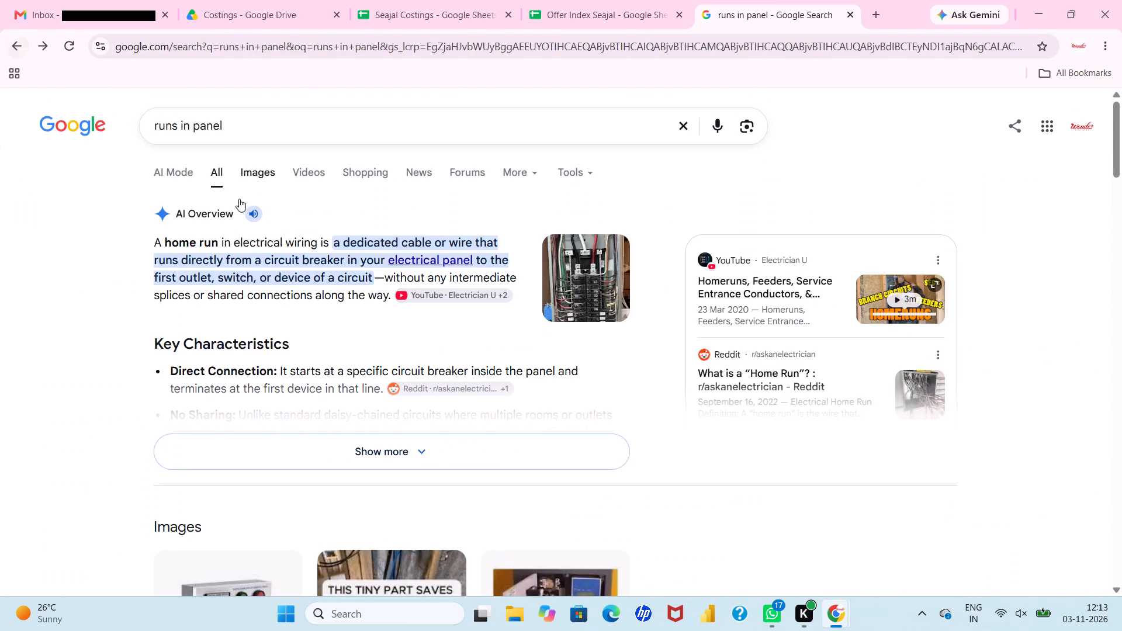
scroll(363, 308, "down", 3)
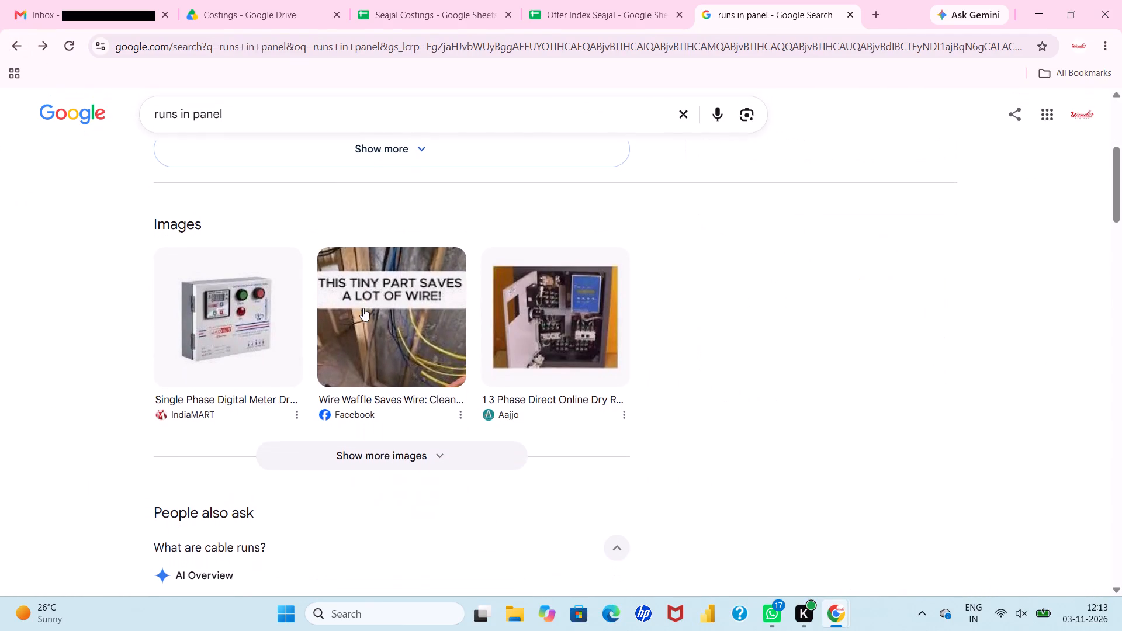
scroll(363, 308, "up", 1)
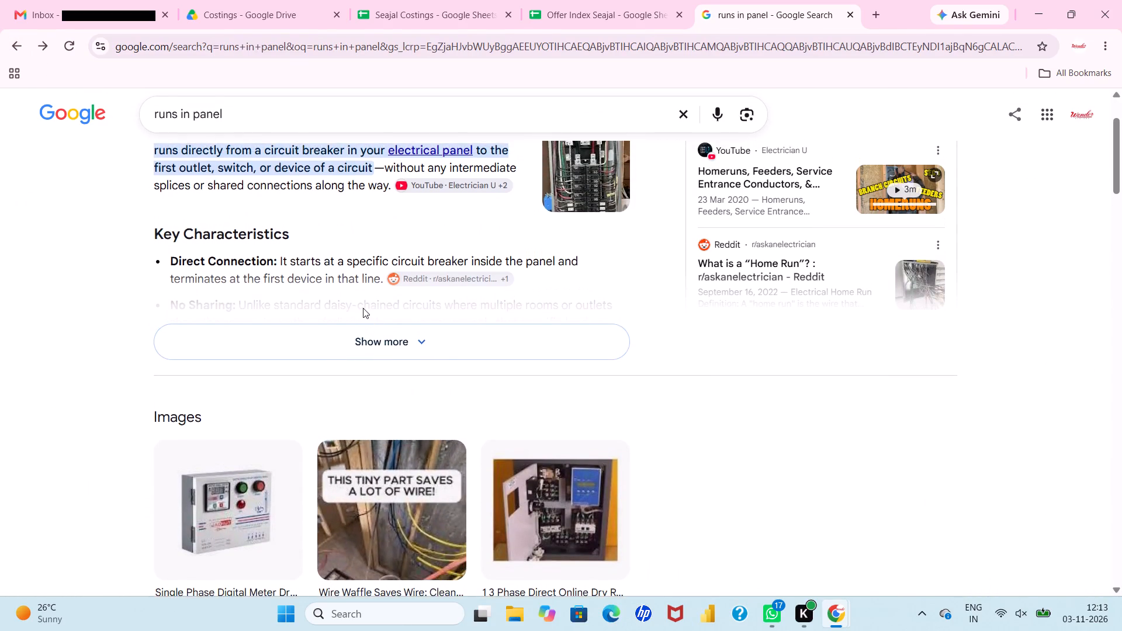
scroll(363, 308, "up", 2)
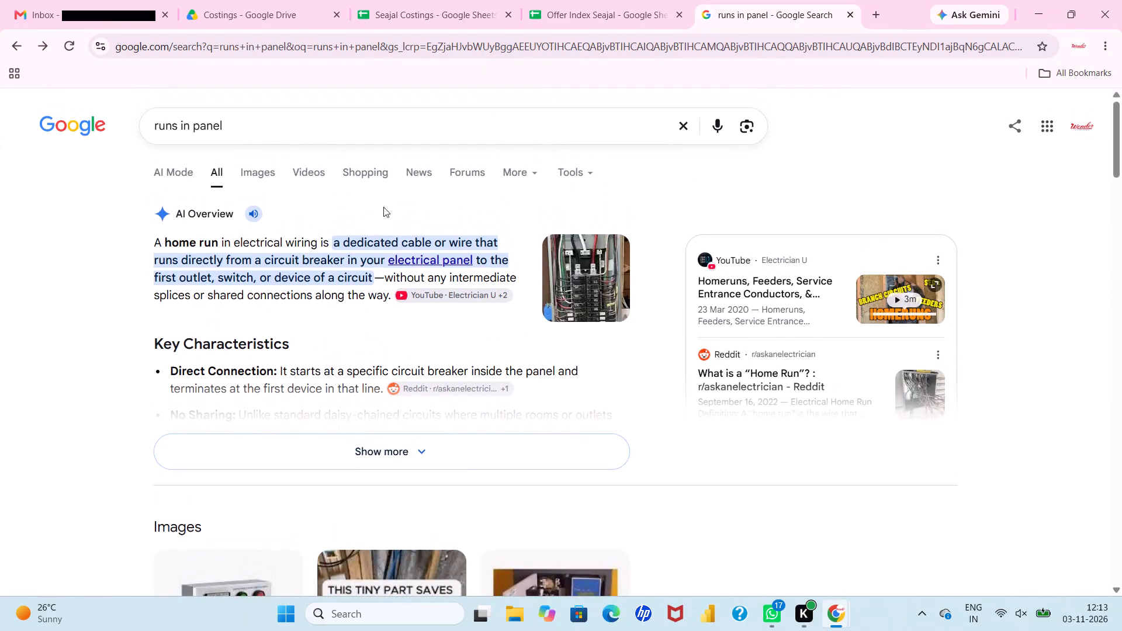
Show the image results for "runs in panel" and look through the pictures of panel wiring and conduit runs.
left_click(254, 182)
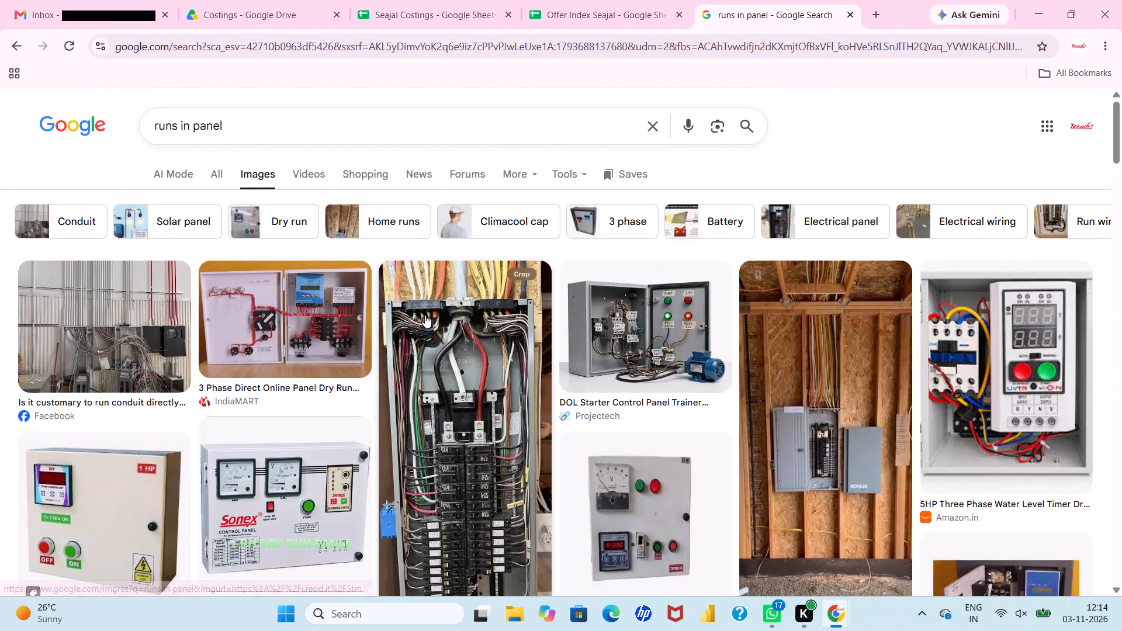
scroll(425, 315, "down", 3)
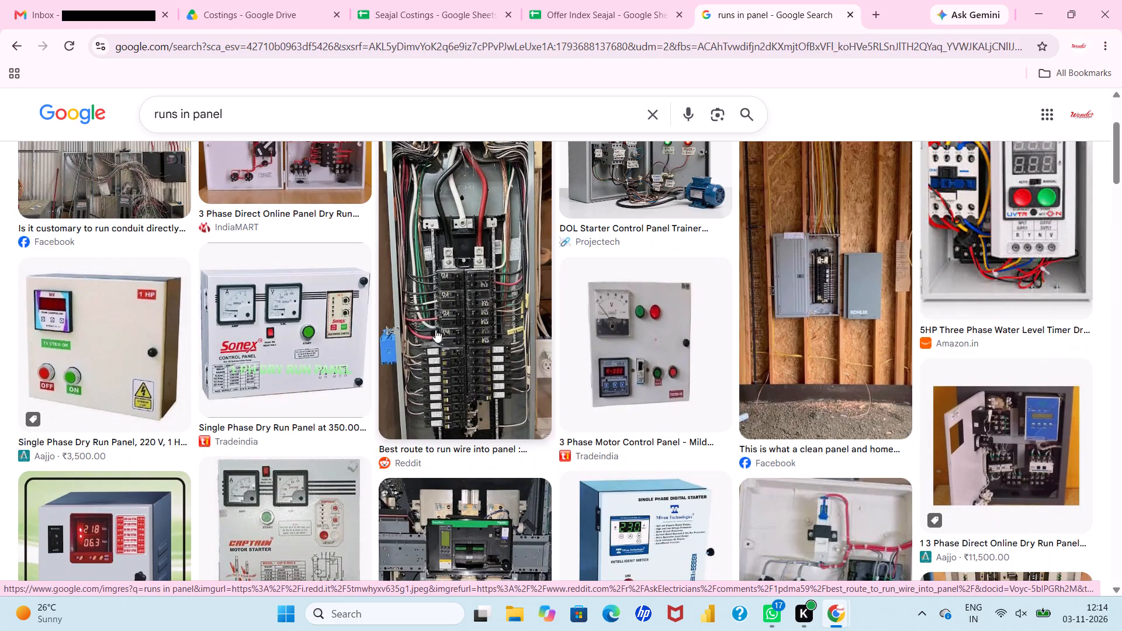
scroll(435, 330, "down", 2)
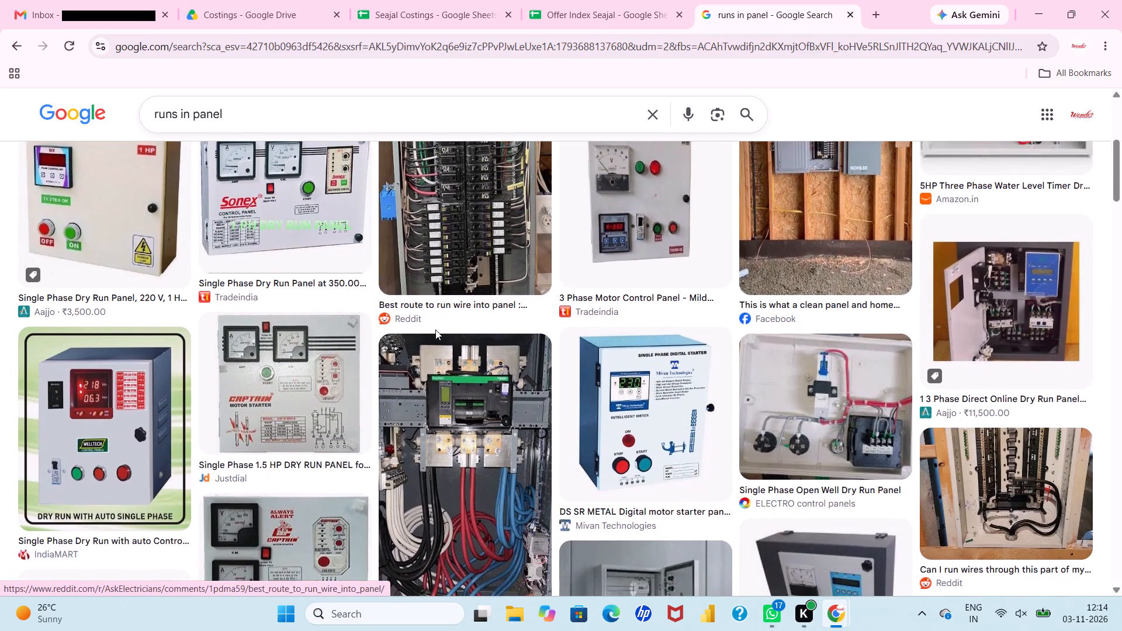
scroll(435, 330, "down", 1)
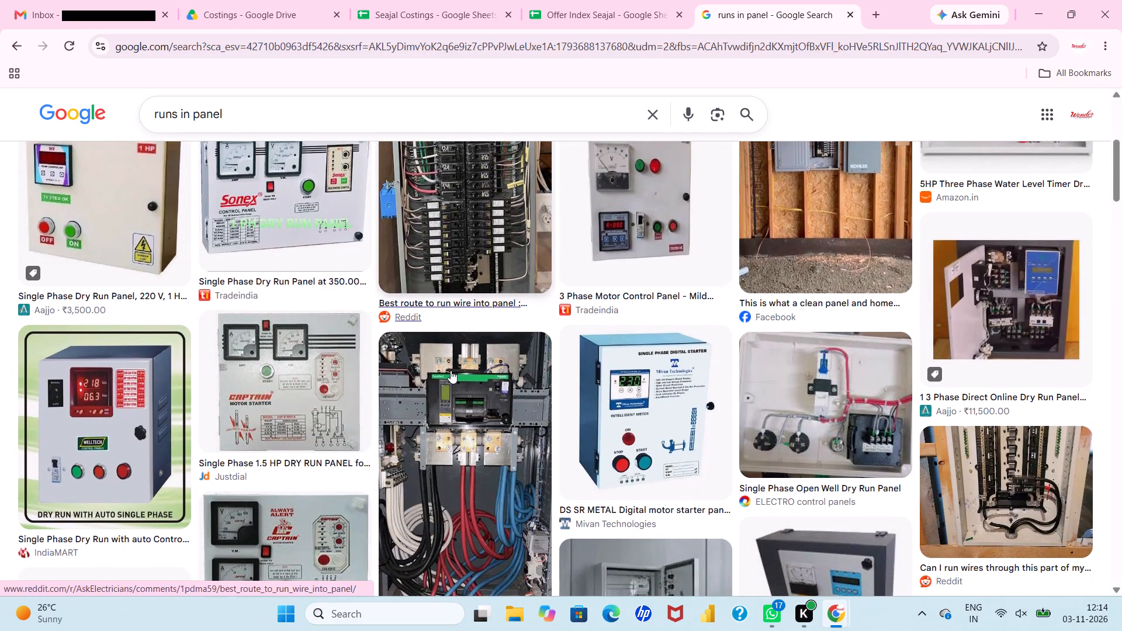
scroll(451, 370, "down", 2)
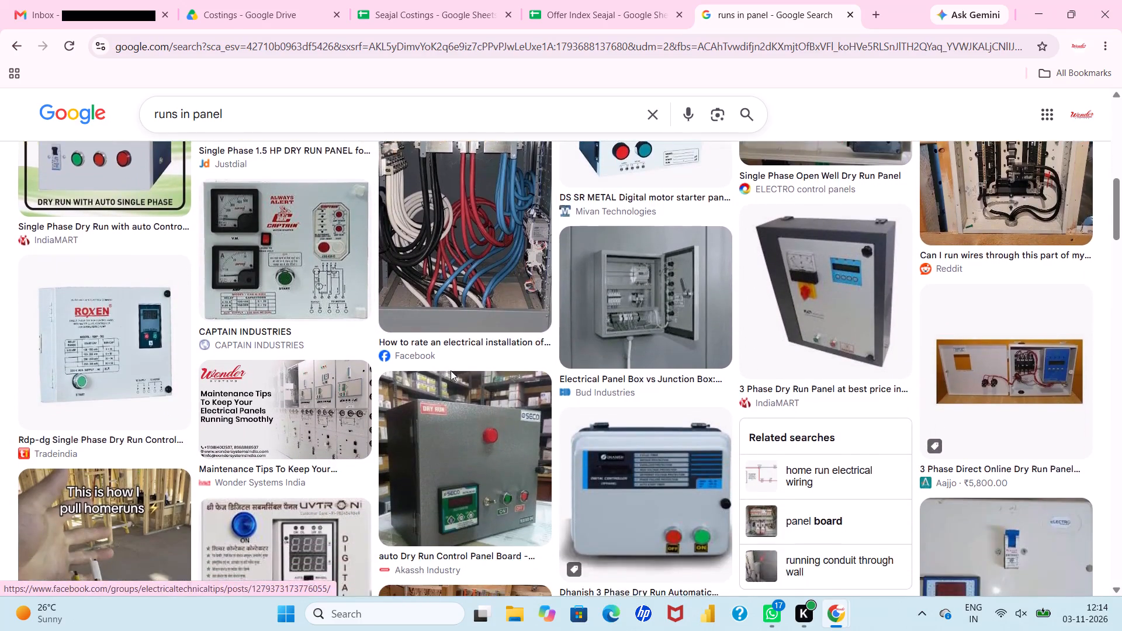
scroll(451, 370, "down", 3)
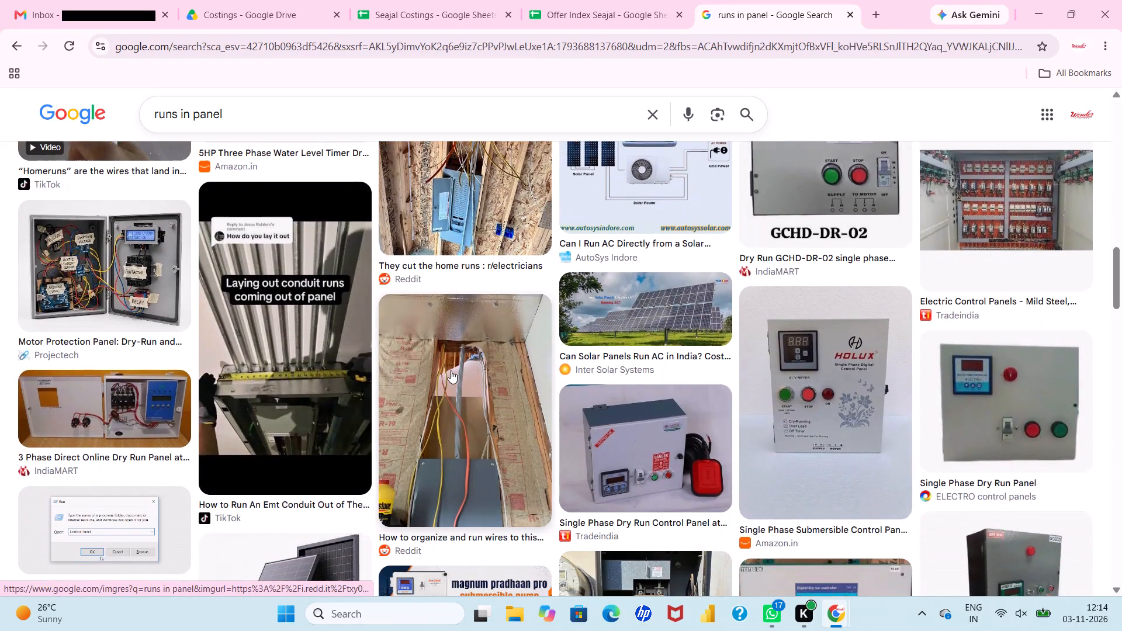
scroll(451, 370, "down", 3)
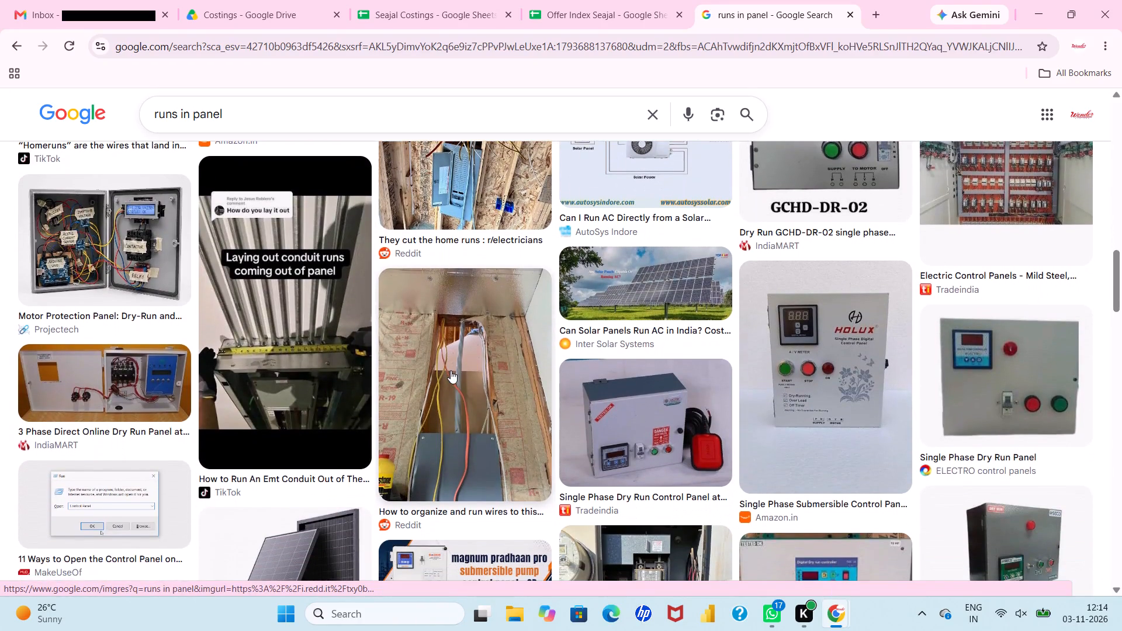
scroll(451, 370, "down", 3)
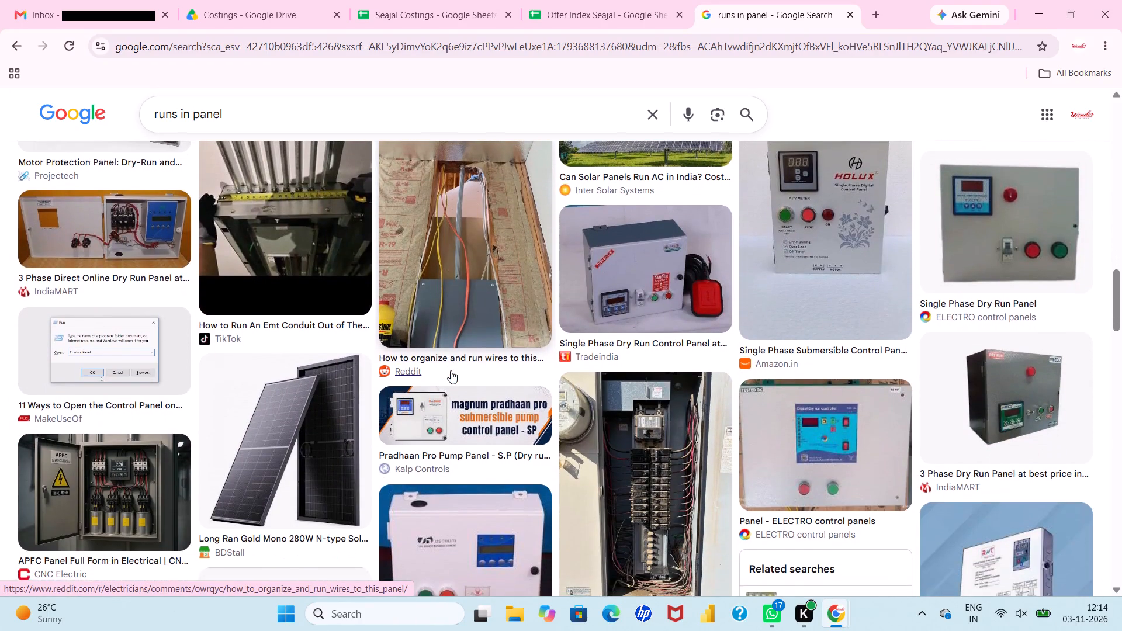
scroll(463, 329, "down", 1)
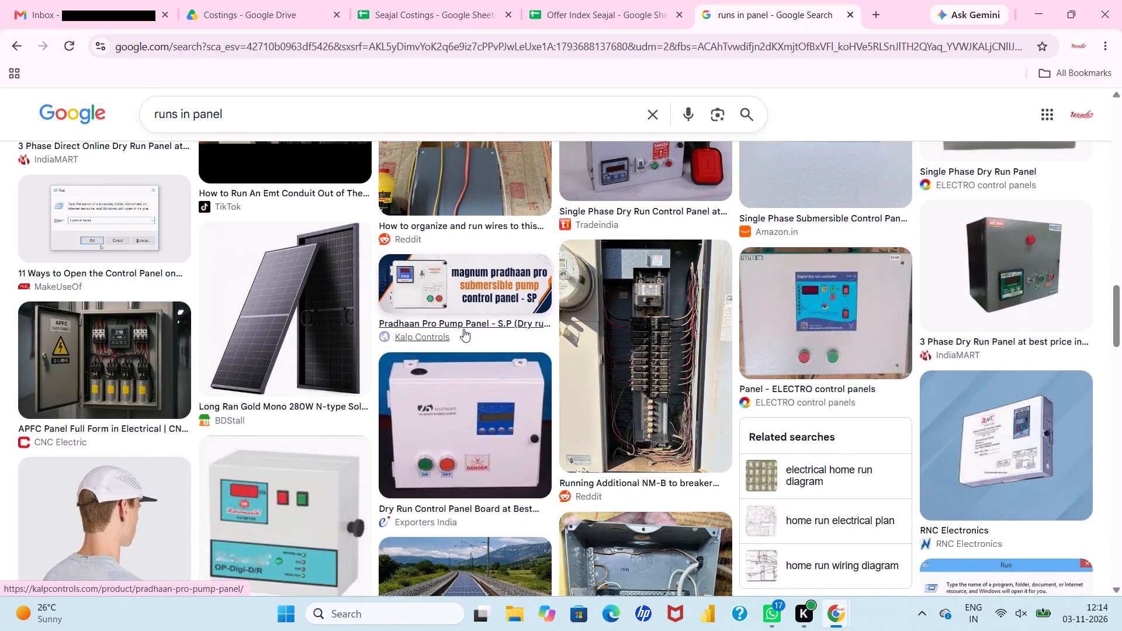
scroll(463, 329, "down", 4)
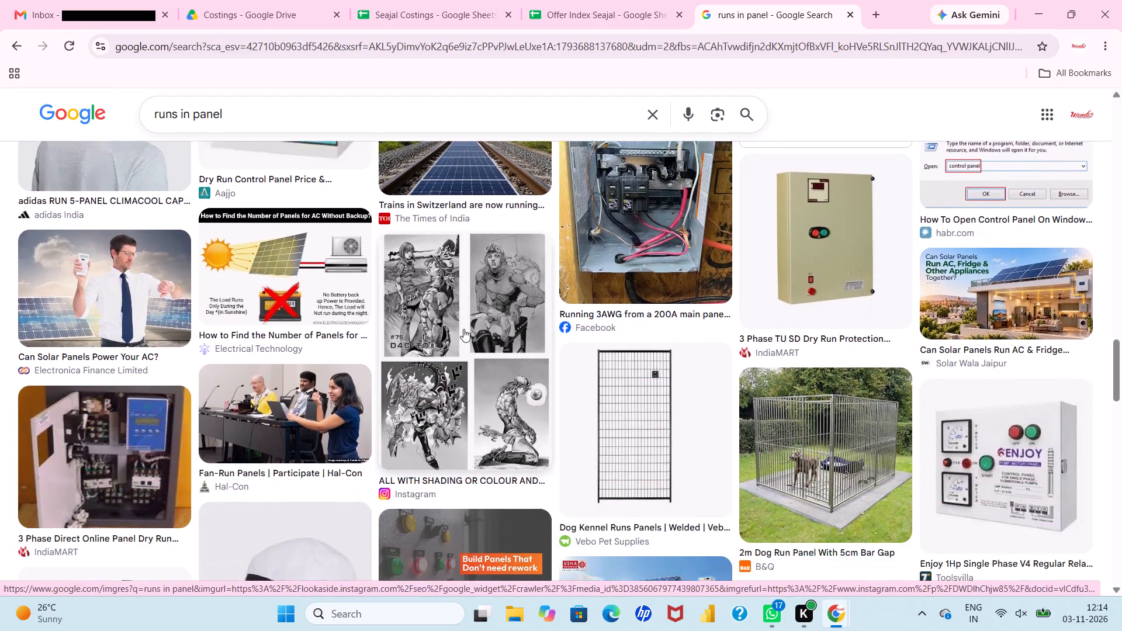
scroll(463, 329, "down", 4)
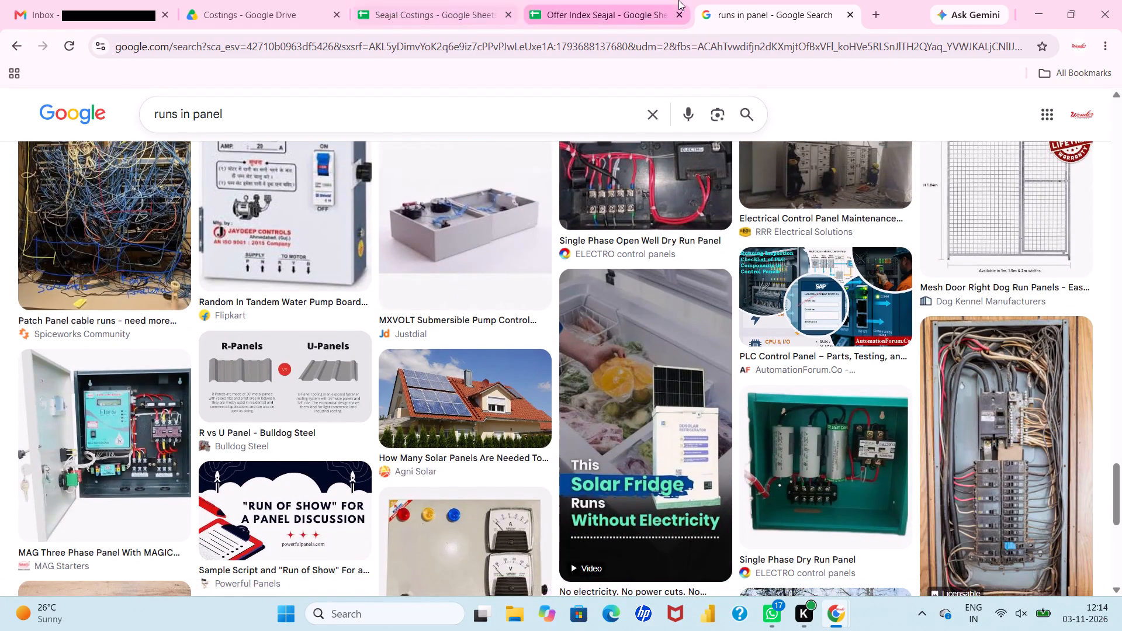
Close the image search tab and review the price summary and cost breakdown columns on the QS1806 sheet of Seajal Costings.
left_click(851, 19)
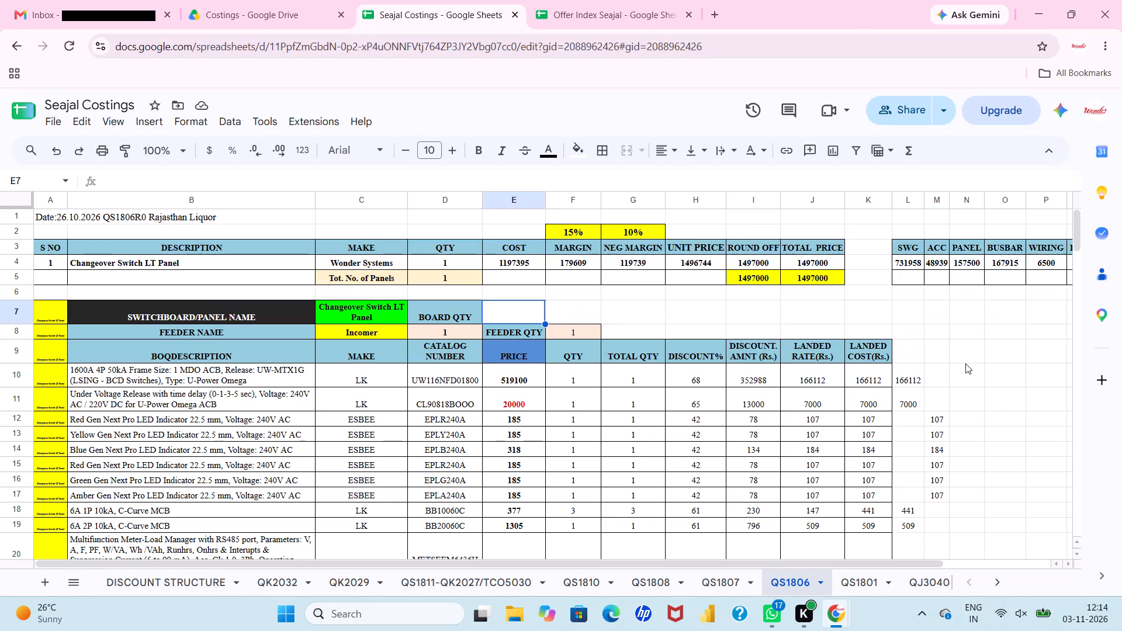
left_click(965, 363)
scroll(965, 363, "left", 2)
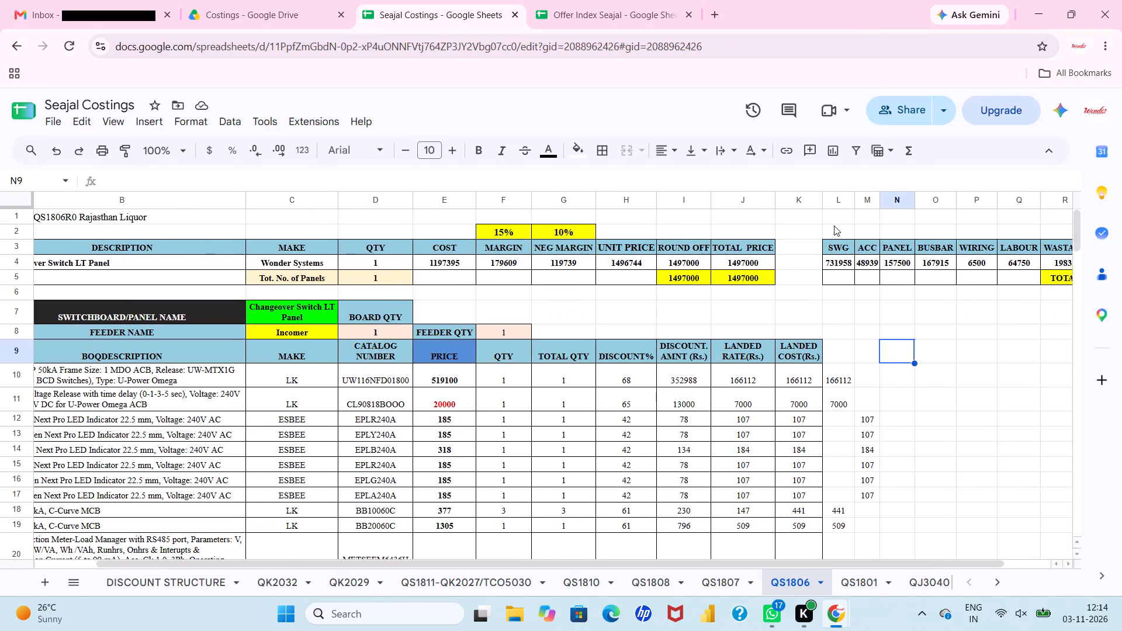
left_click(834, 226)
scroll(834, 226, "left", 3)
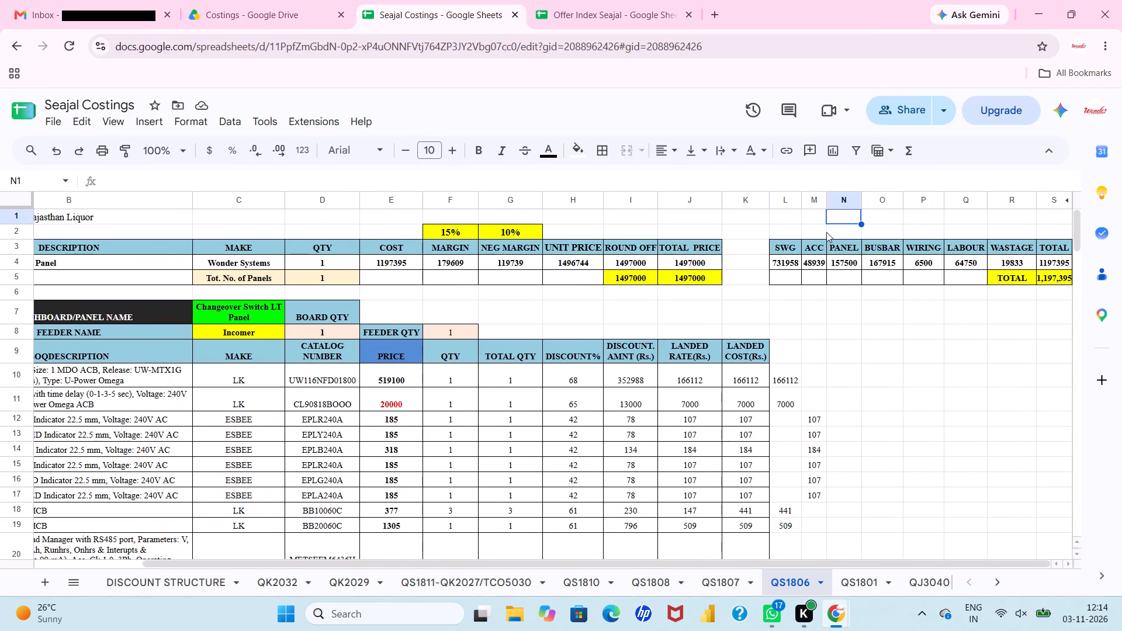
left_click(831, 232)
scroll(831, 232, "left", 2)
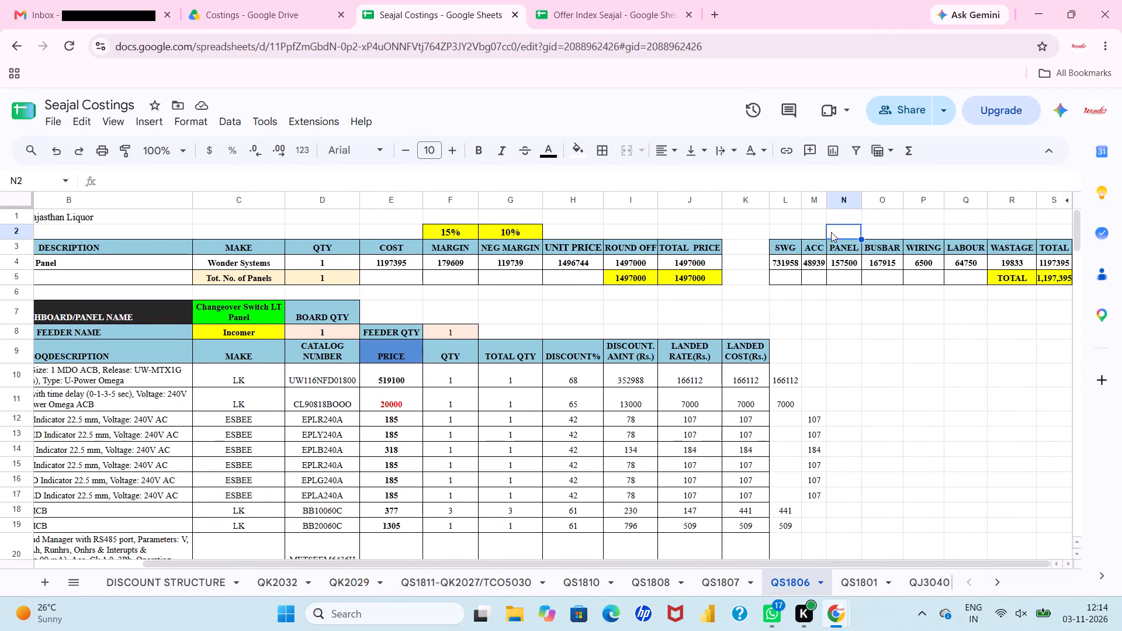
scroll(831, 232, "left", 1)
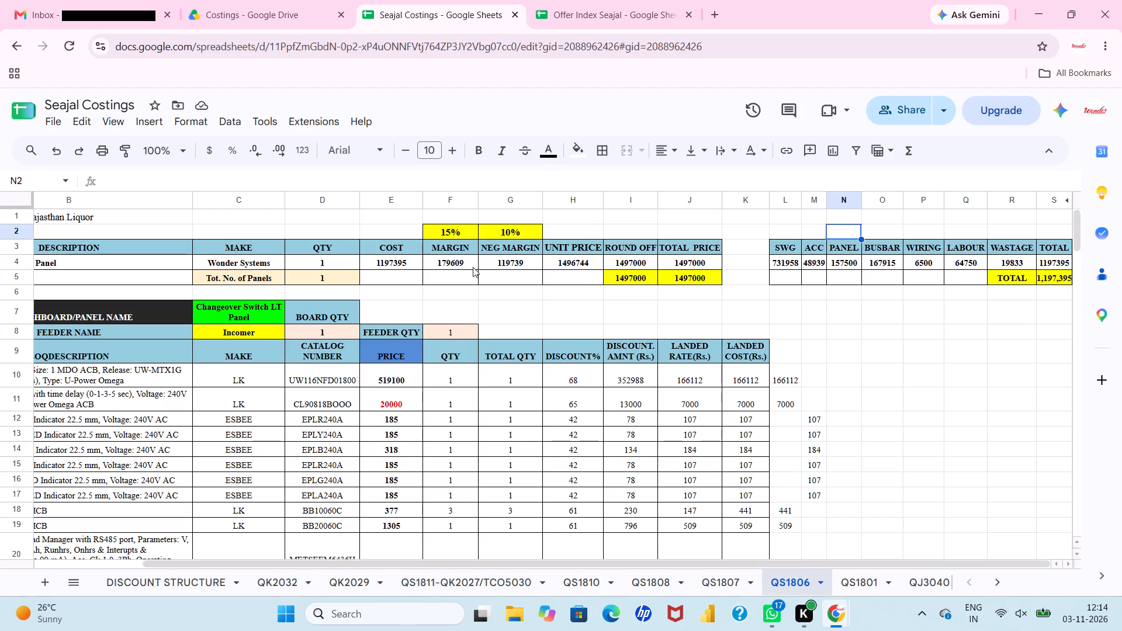
Make the percentage reference absolute in the NEG MARGIN formula in G4, so it reads =E4*$G$2, and decline any suggested autofill.
left_click_drag(473, 267, 498, 266)
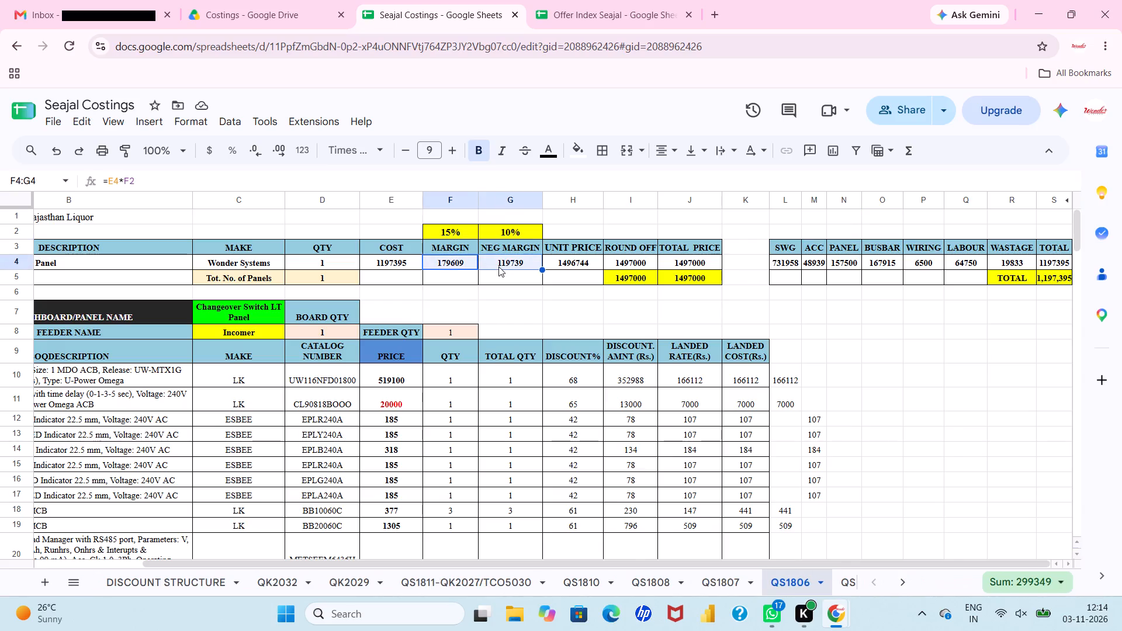
left_click(498, 266)
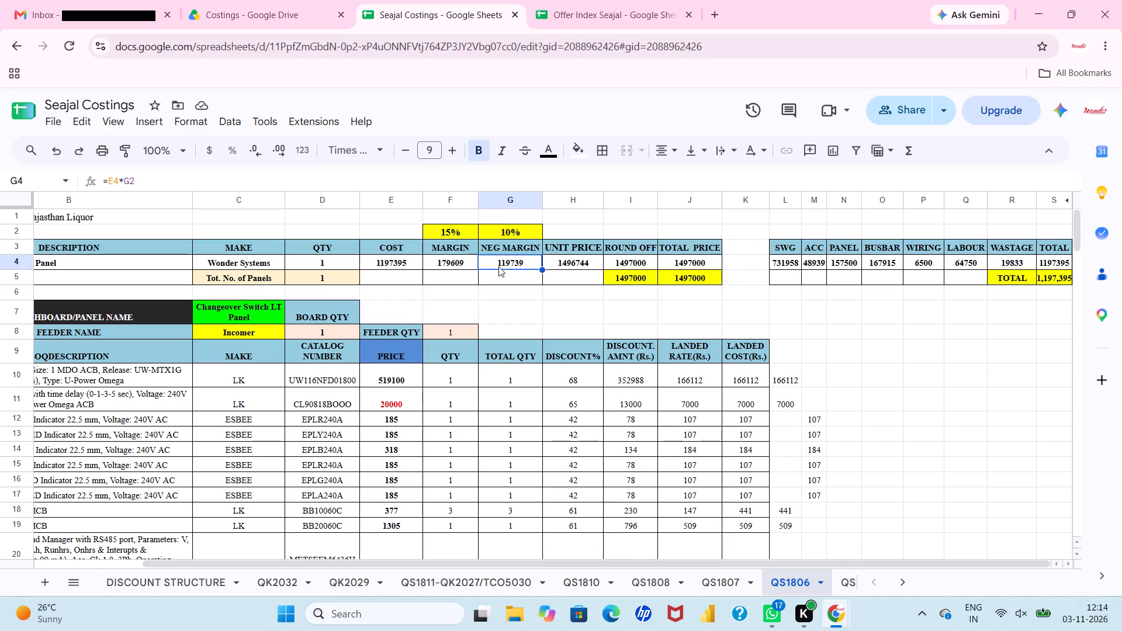
left_click(512, 300)
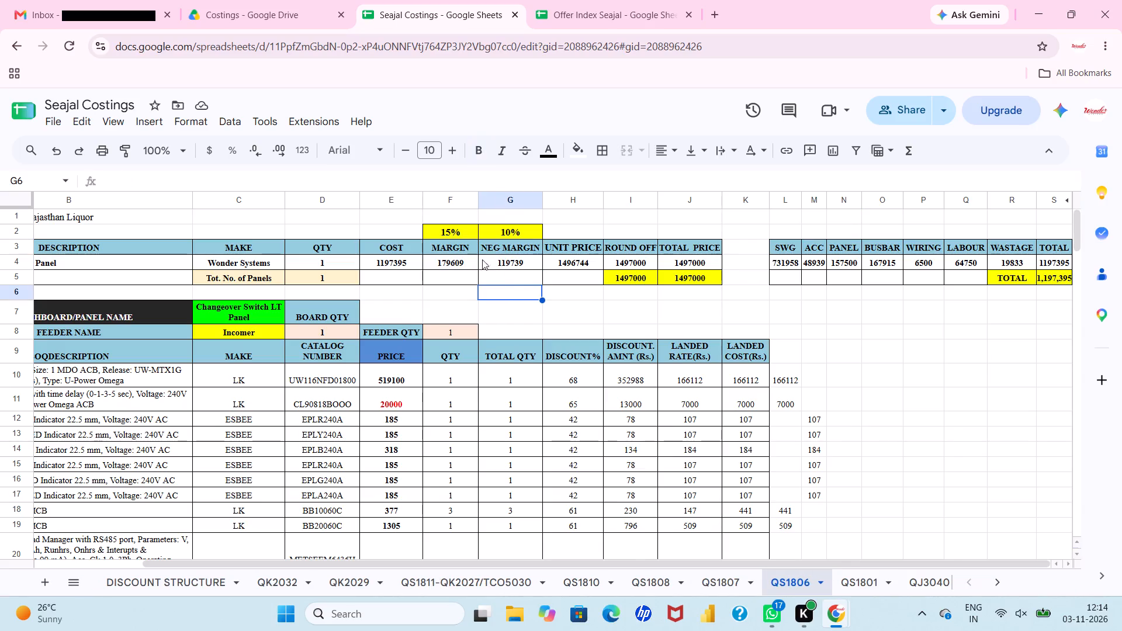
double_click(464, 266)
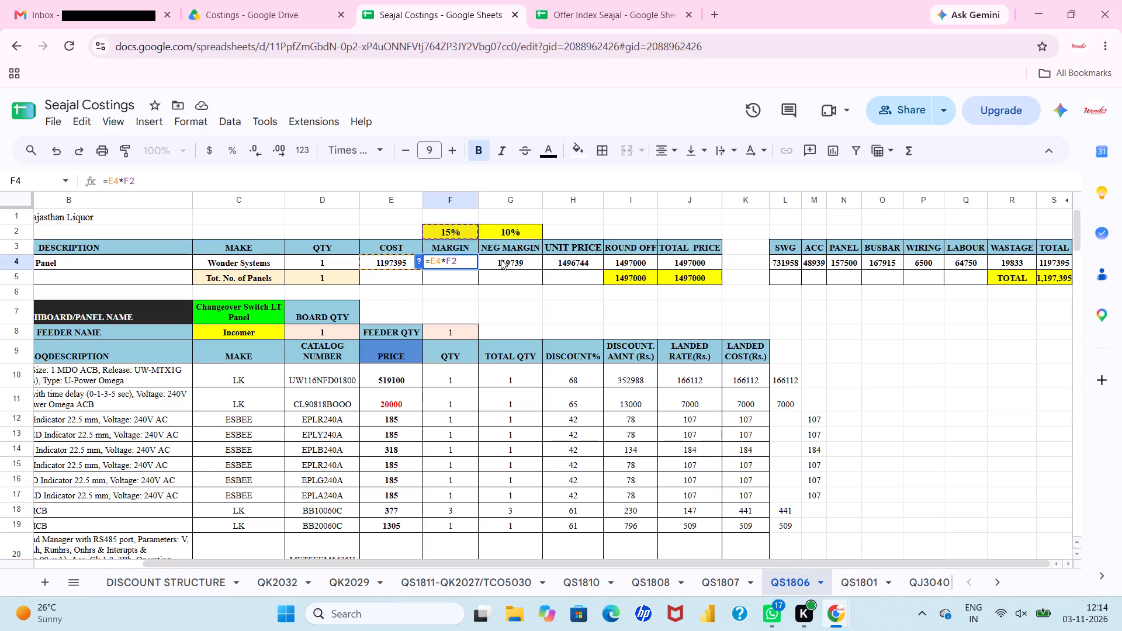
double_click(503, 259)
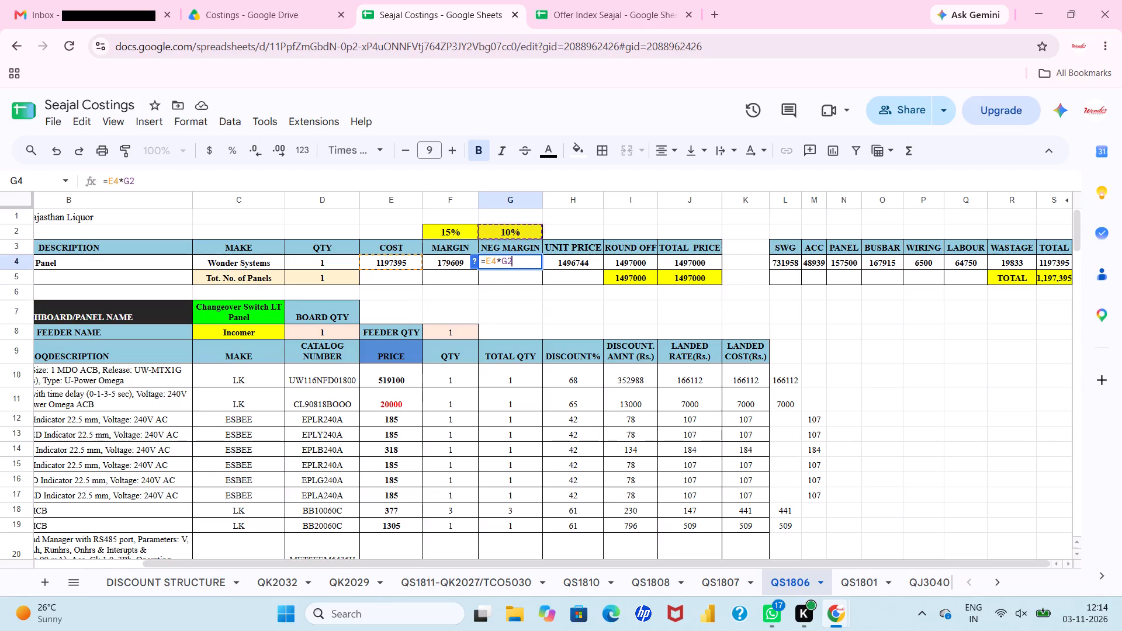
left_click(508, 265)
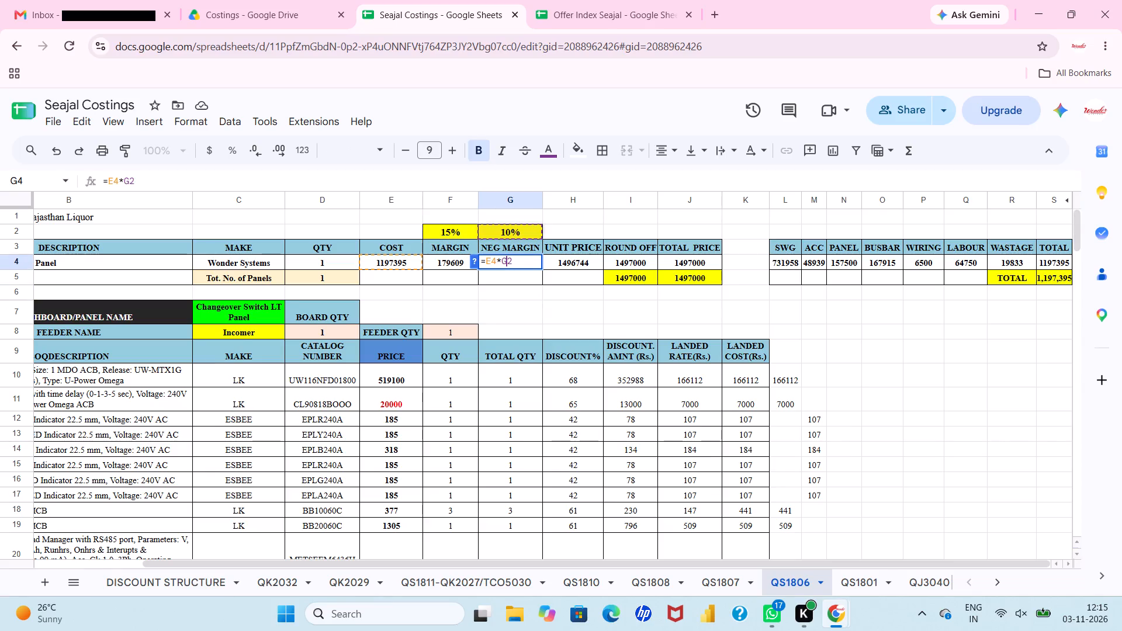
key("shift+dollar")
key("Left")
key("Left")
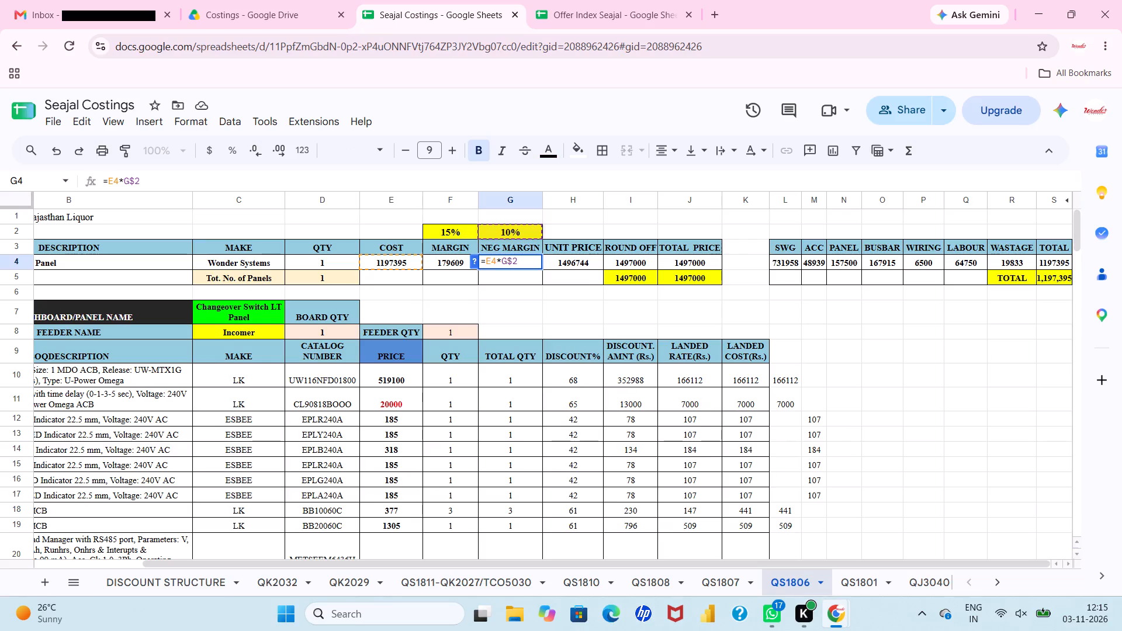
key("shift+dollar")
key("Return")
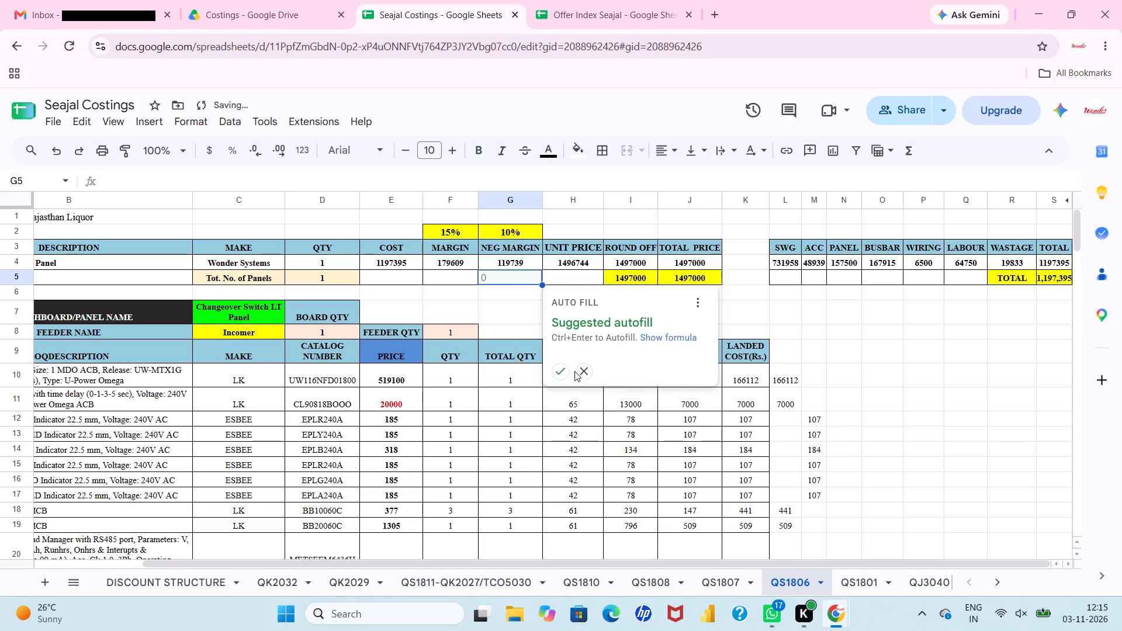
left_click(579, 368)
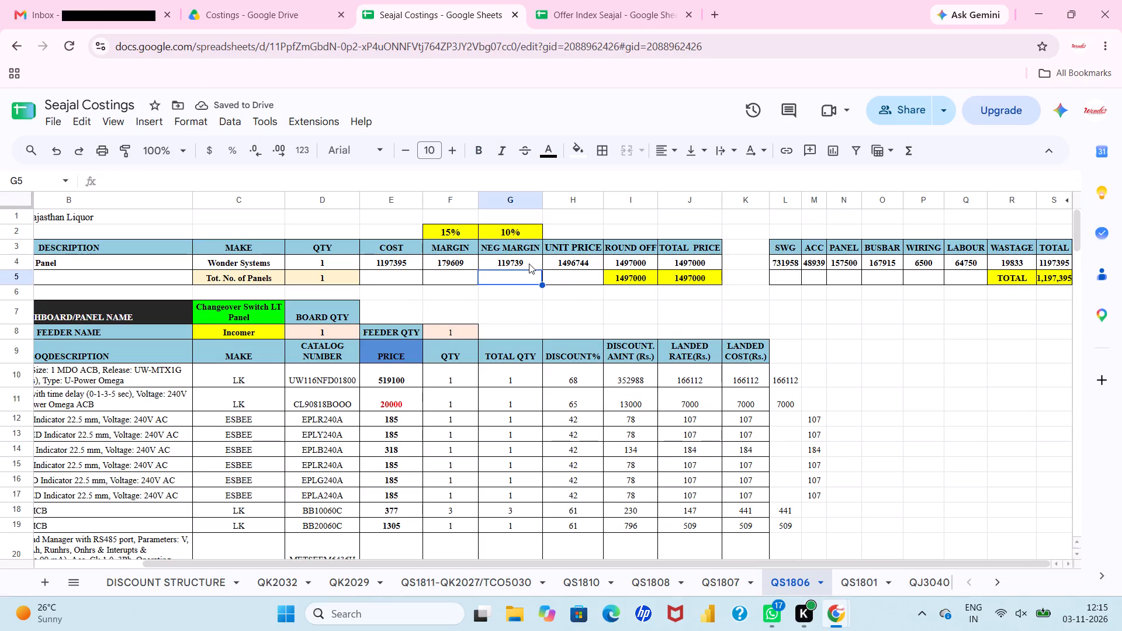
Anchor the F2 percentage reference with a dollar sign before its row number in the MARGIN formula in F4.
double_click(529, 264)
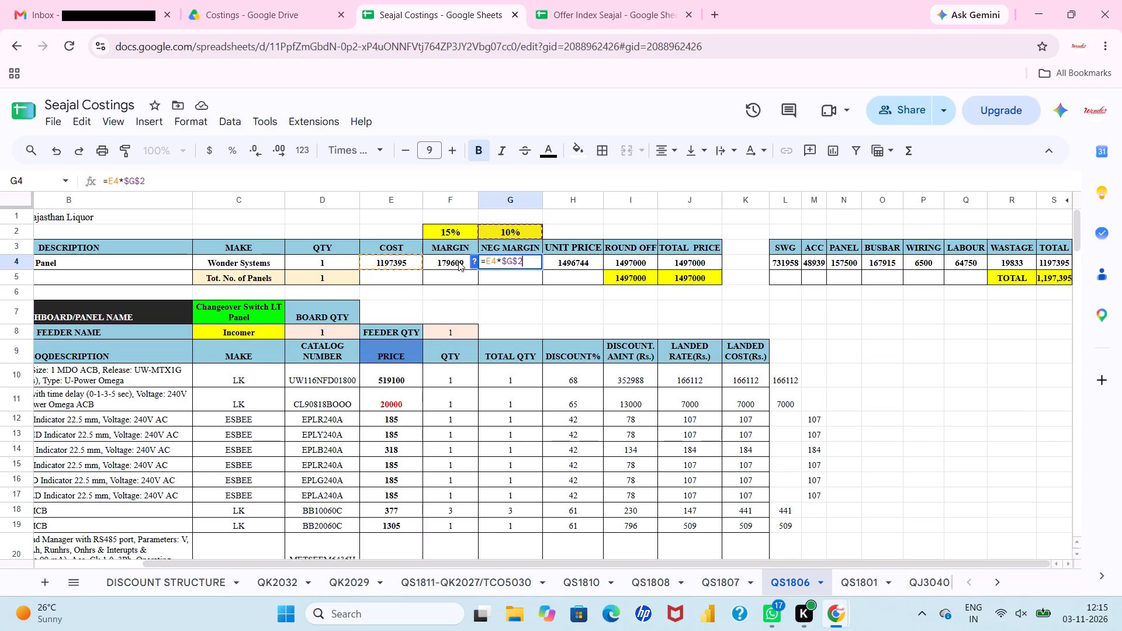
double_click(458, 261)
left_click(453, 261)
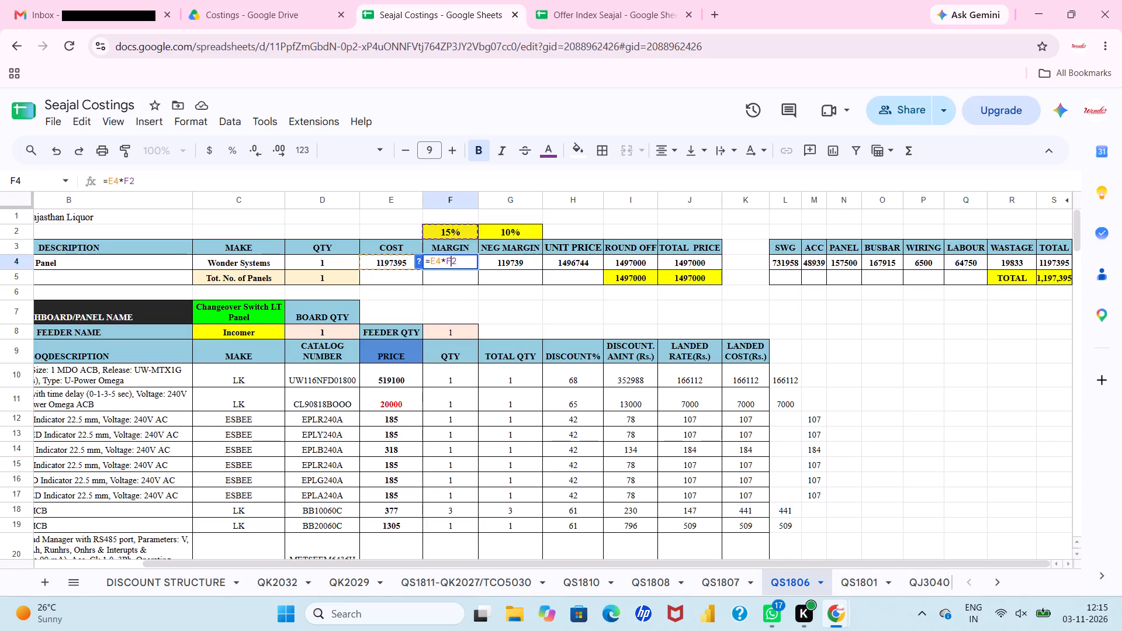
key("shift+dollar")
key("Left")
Add a dollar sign before the column letter of the F2 reference in the F4 MARGIN formula, and decline the suggested autofill.
key("Left")
key("shift+dollar")
key("Return")
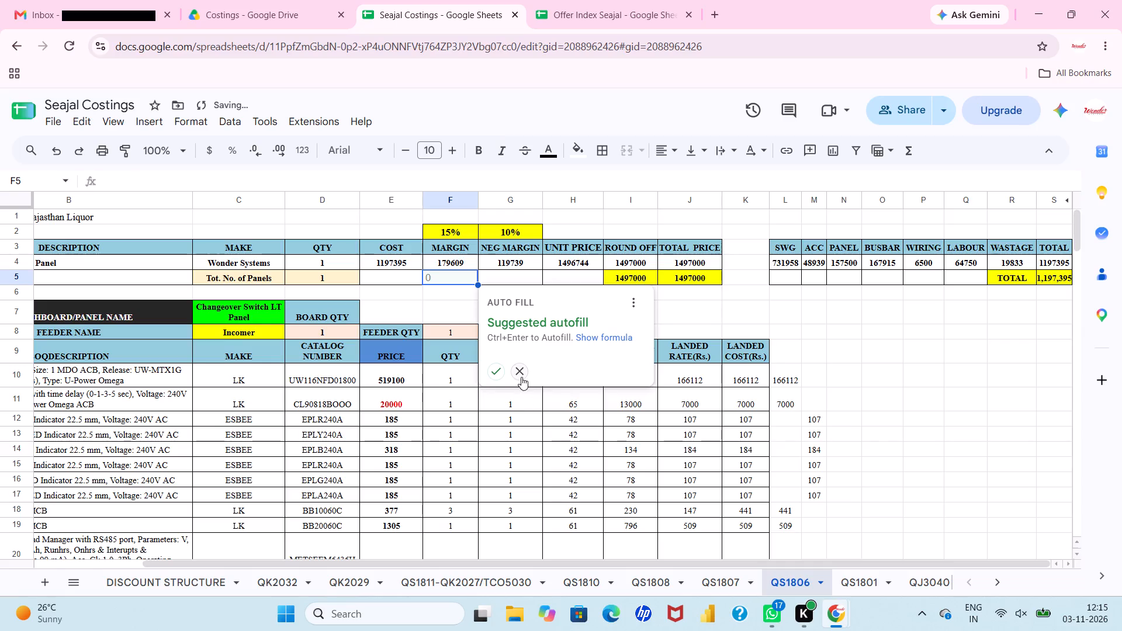
left_click(521, 377)
Review the changeover switch panel's item lists, from the Incomer feeder through the O/G:1000A 3P MDO ACB feeder, including prices, discounts and landed costs.
left_click(499, 318)
scroll(499, 318, "right", 2)
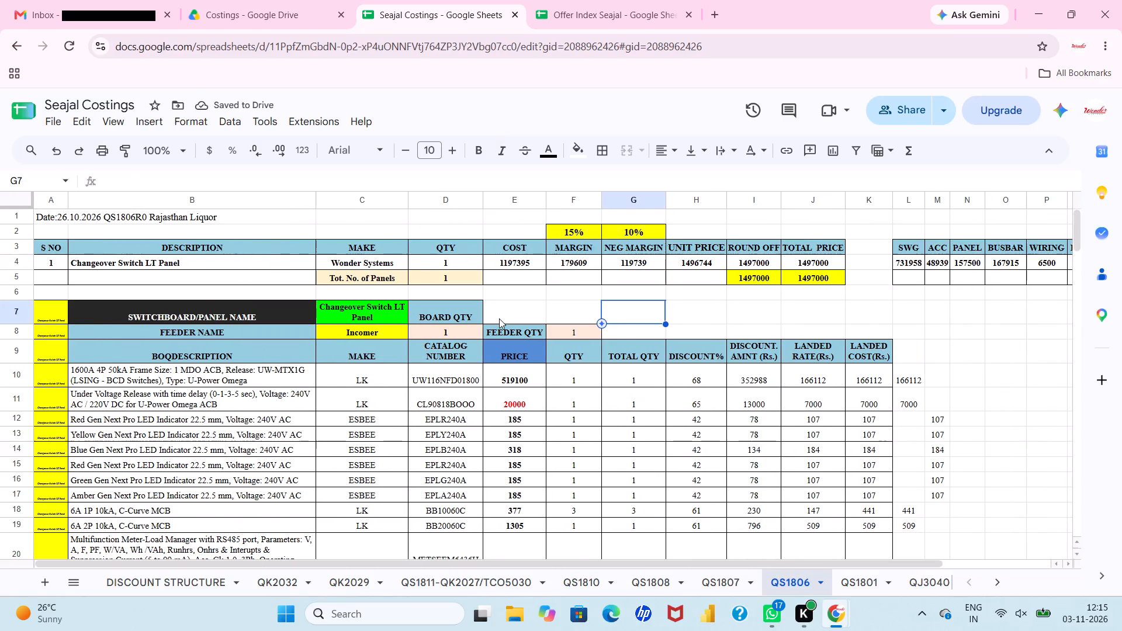
scroll(499, 318, "down", 1)
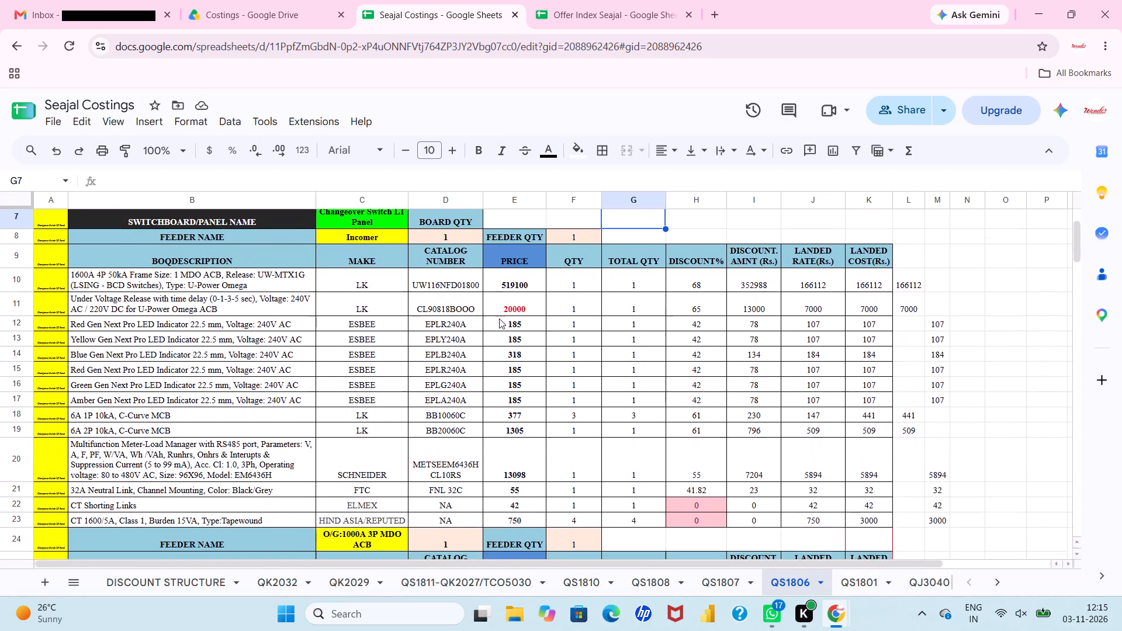
scroll(499, 318, "down", 2)
scroll(499, 318, "left", 1)
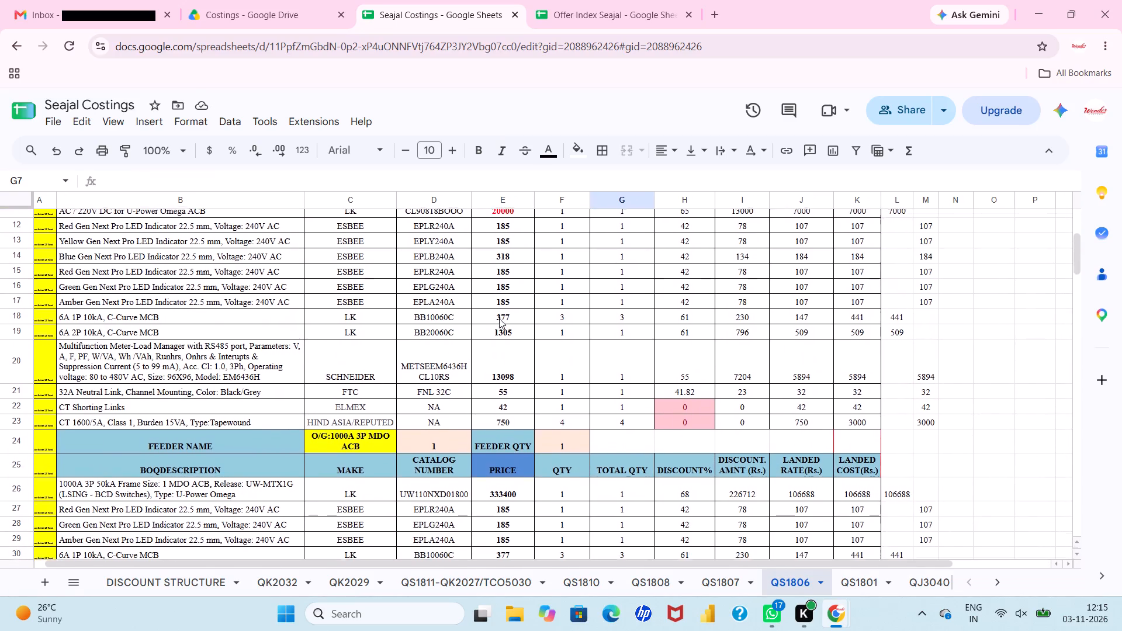
scroll(499, 318, "left", 2)
scroll(499, 318, "down", 1)
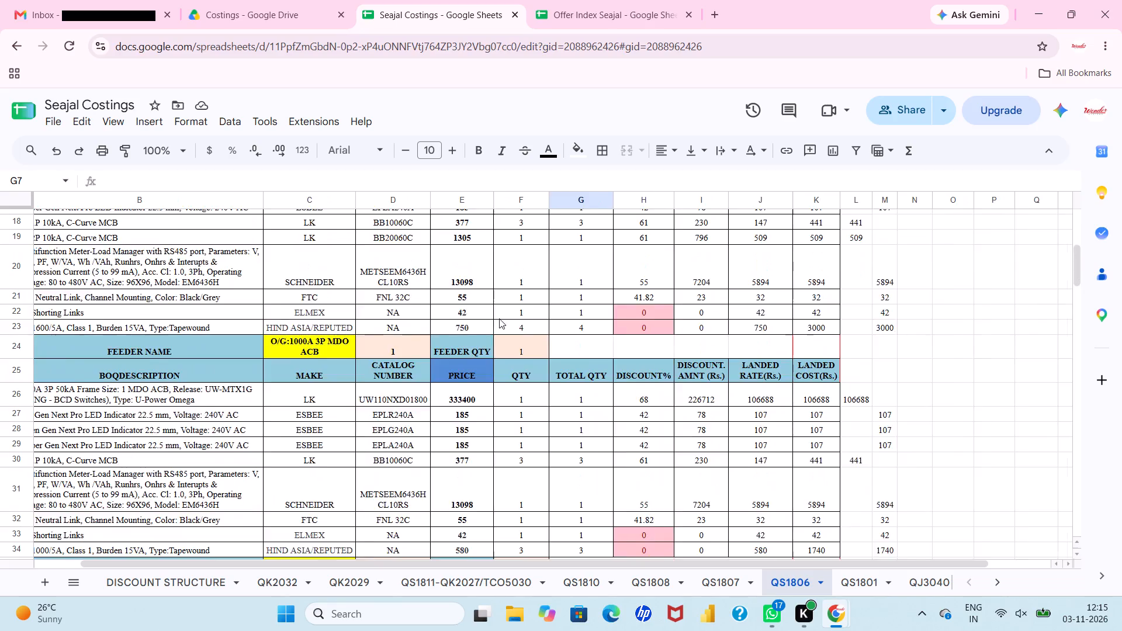
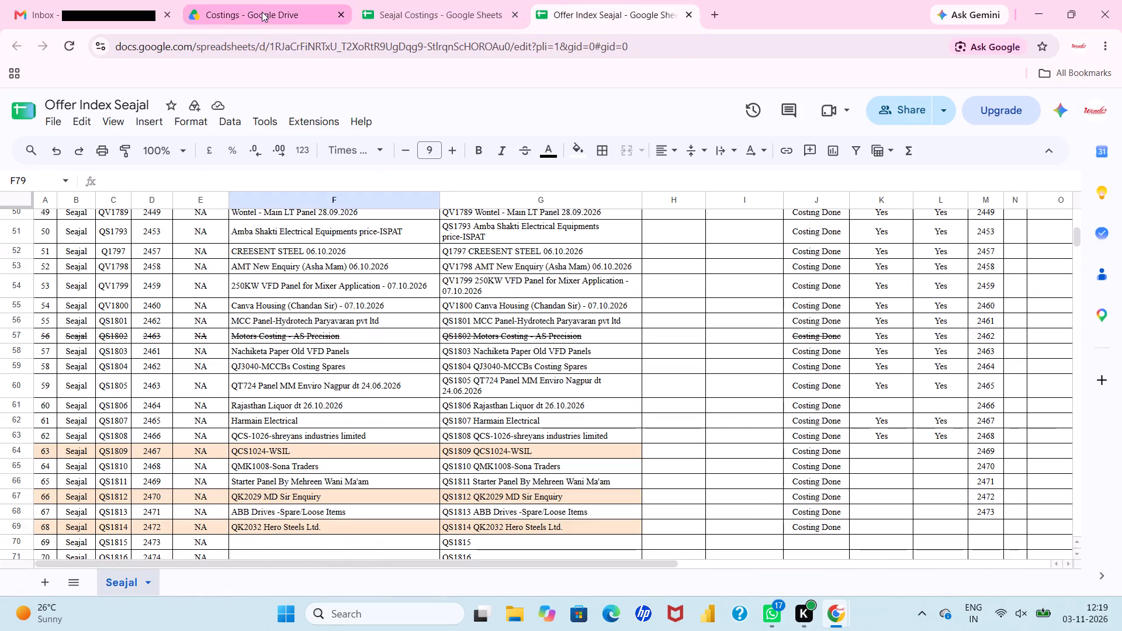
Switch to the Costings folder in Google Drive.
left_click(262, 12)
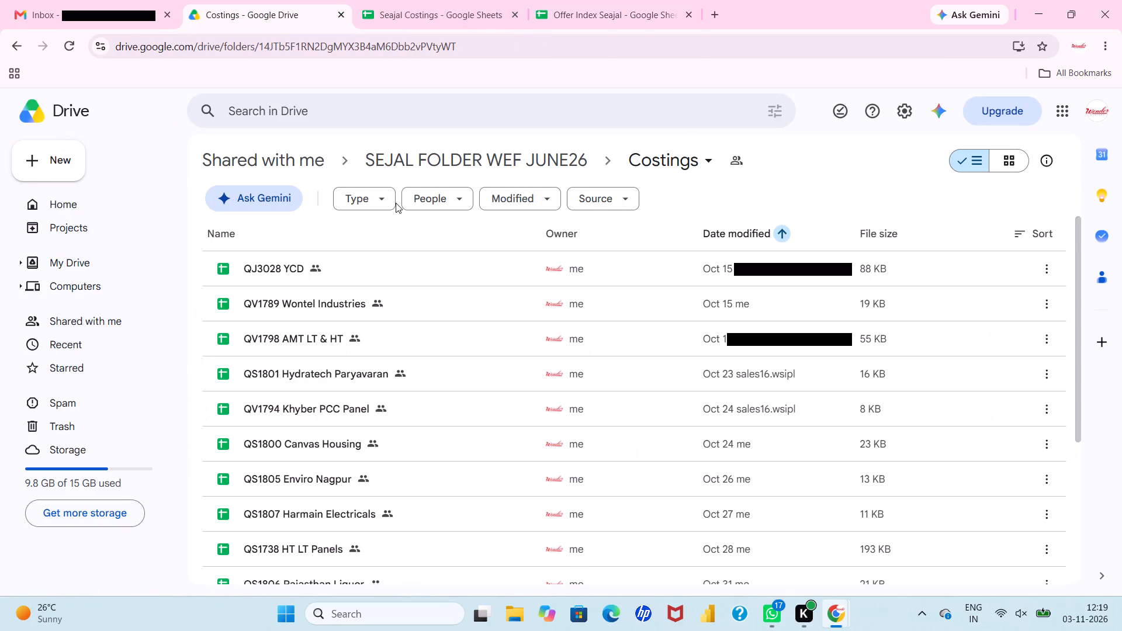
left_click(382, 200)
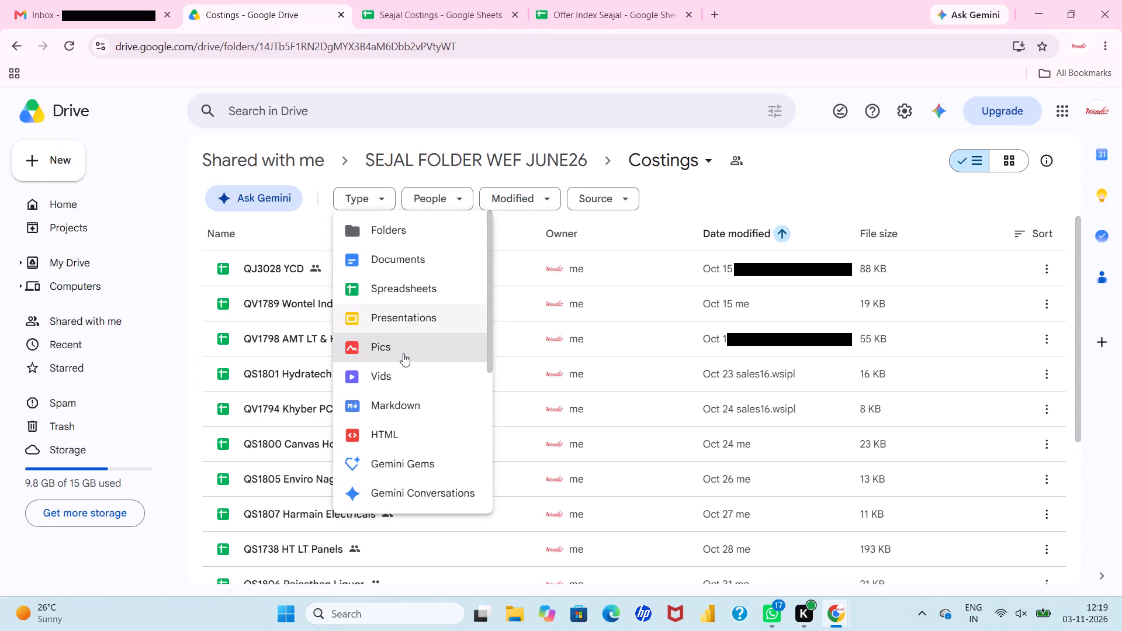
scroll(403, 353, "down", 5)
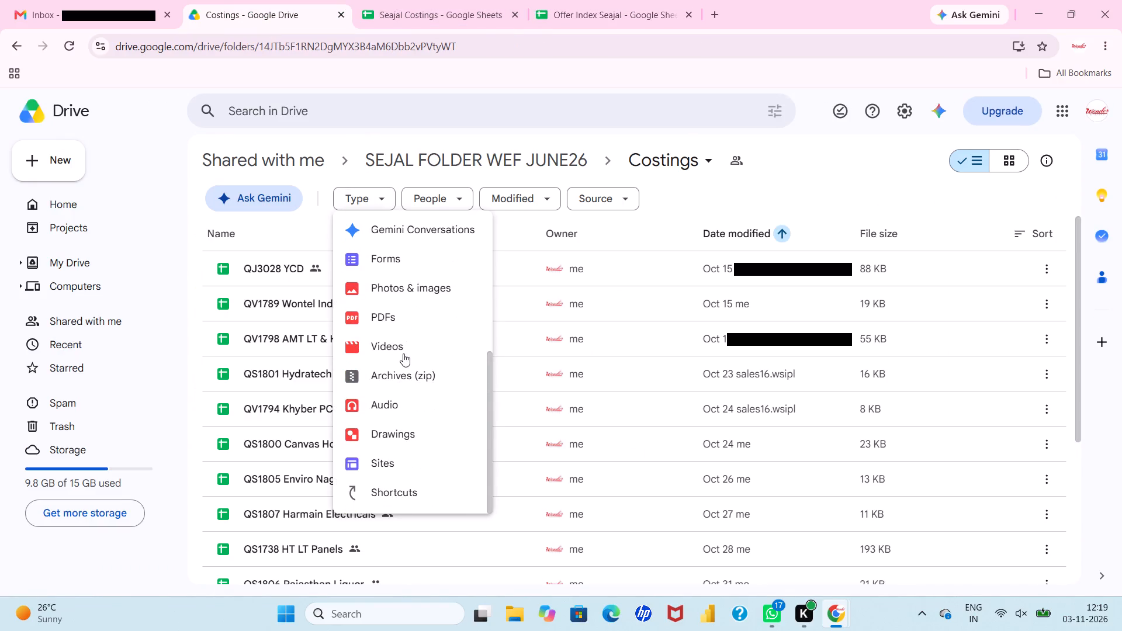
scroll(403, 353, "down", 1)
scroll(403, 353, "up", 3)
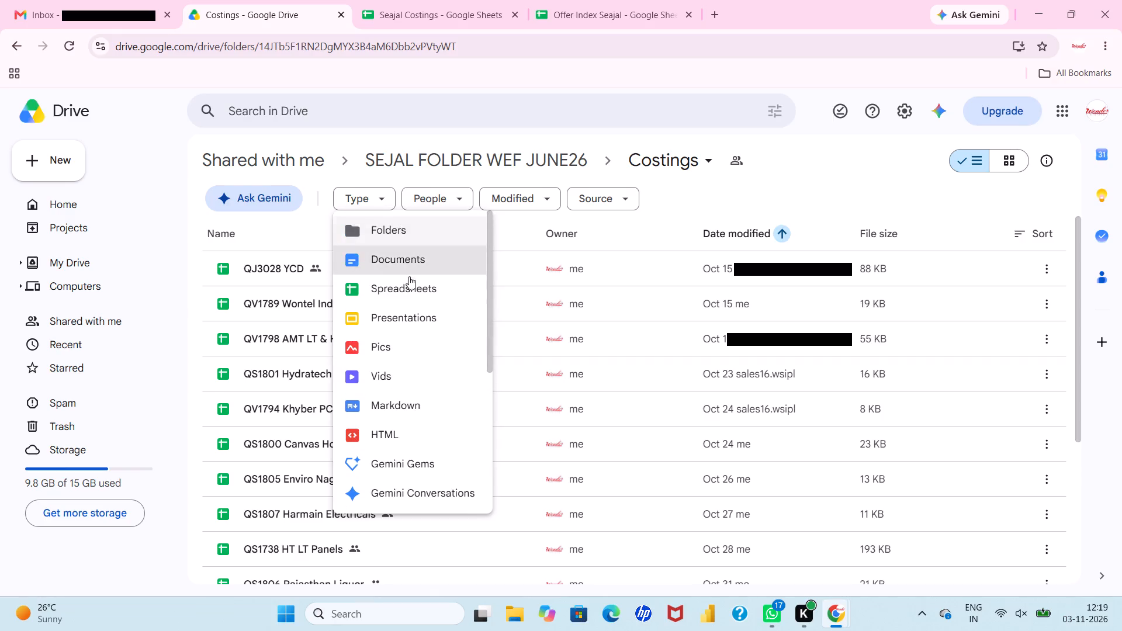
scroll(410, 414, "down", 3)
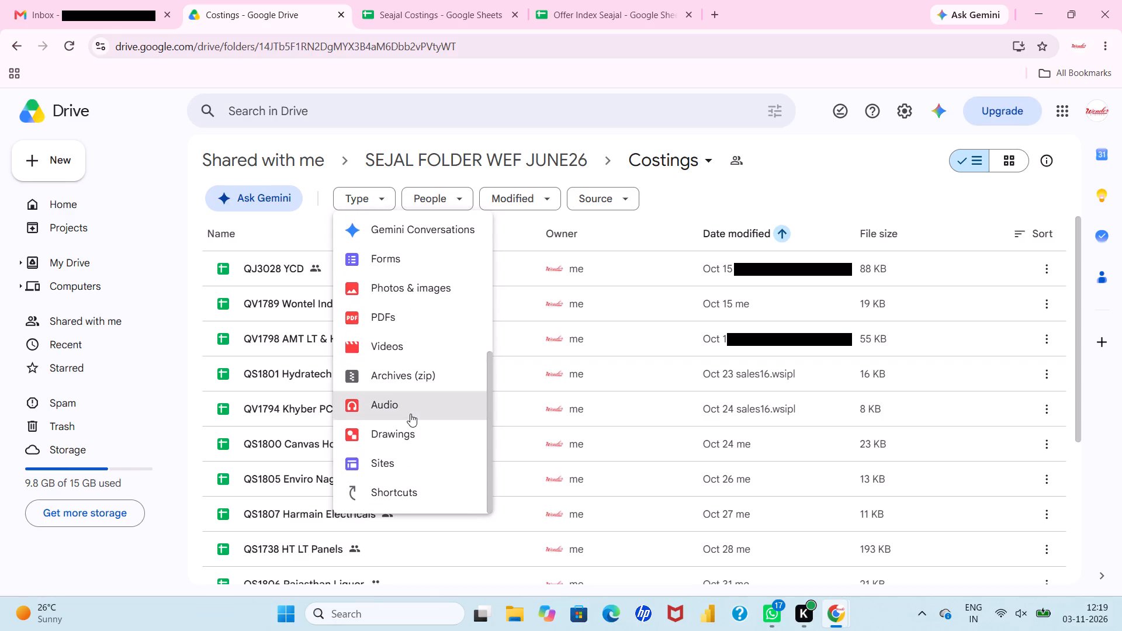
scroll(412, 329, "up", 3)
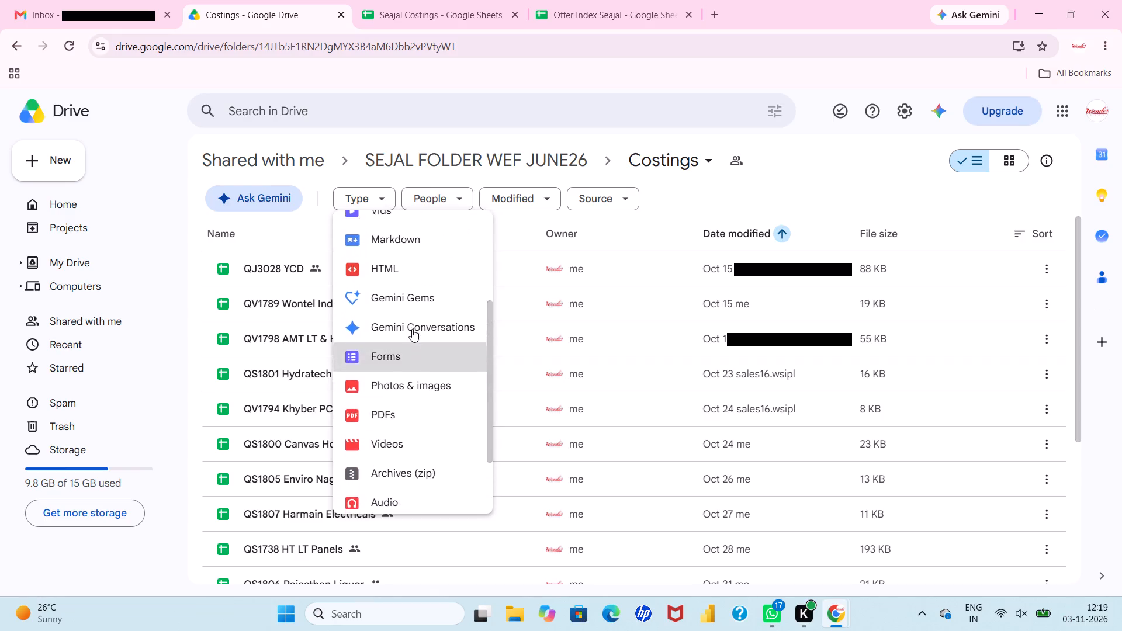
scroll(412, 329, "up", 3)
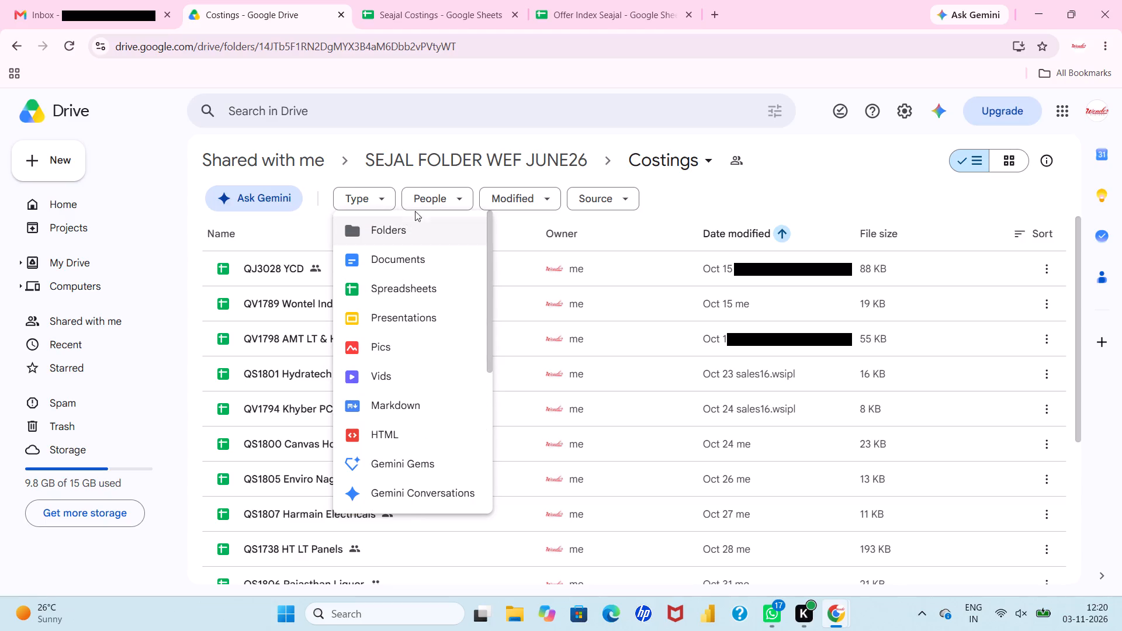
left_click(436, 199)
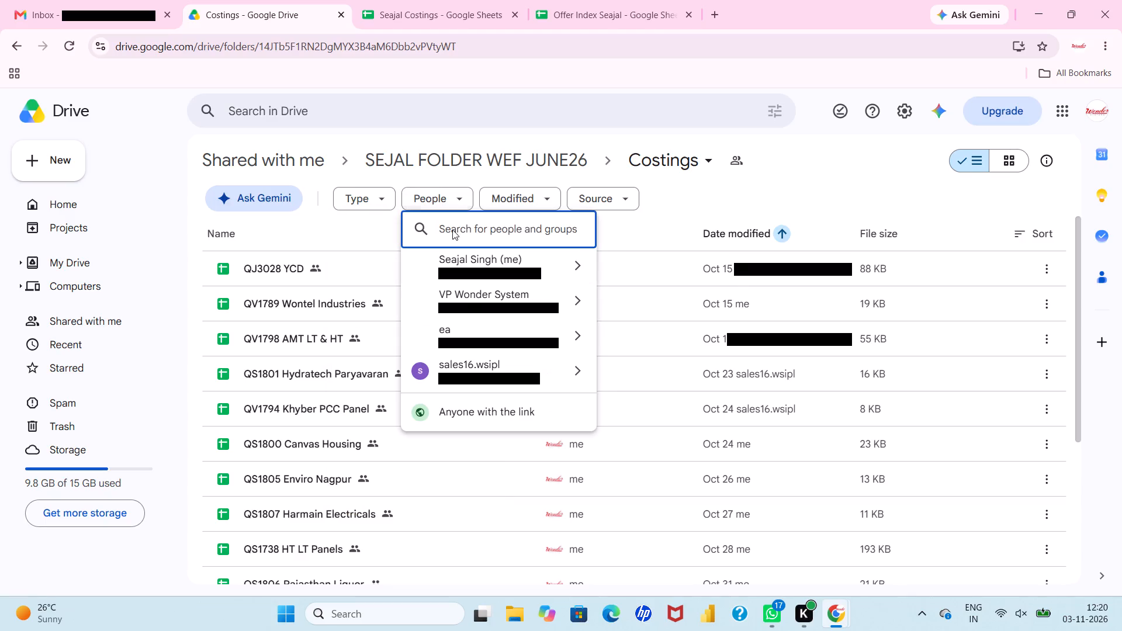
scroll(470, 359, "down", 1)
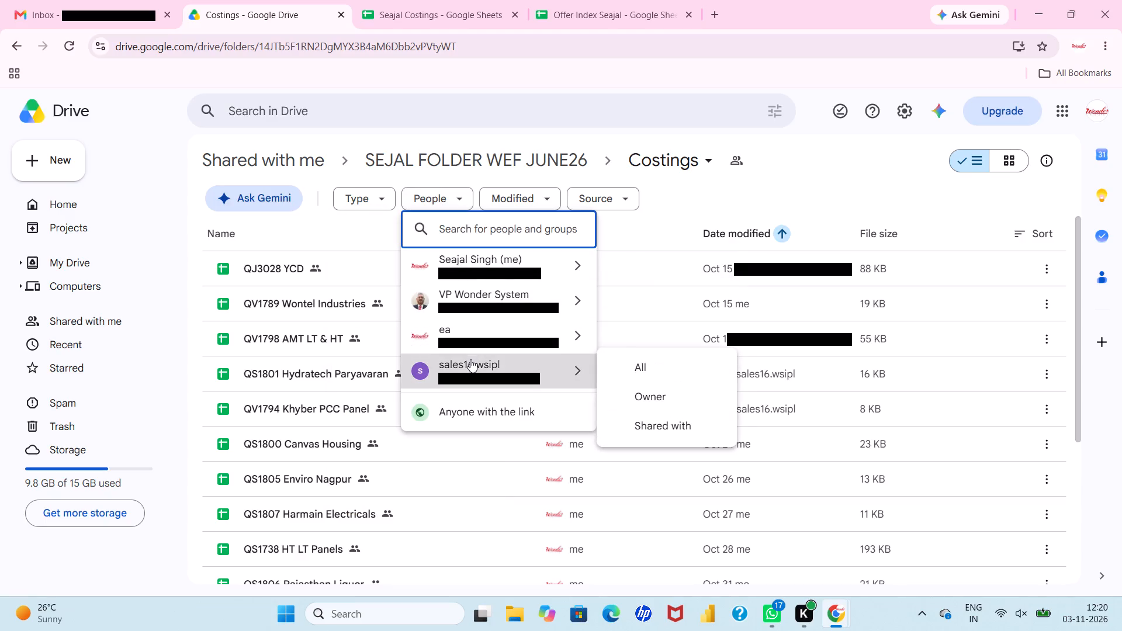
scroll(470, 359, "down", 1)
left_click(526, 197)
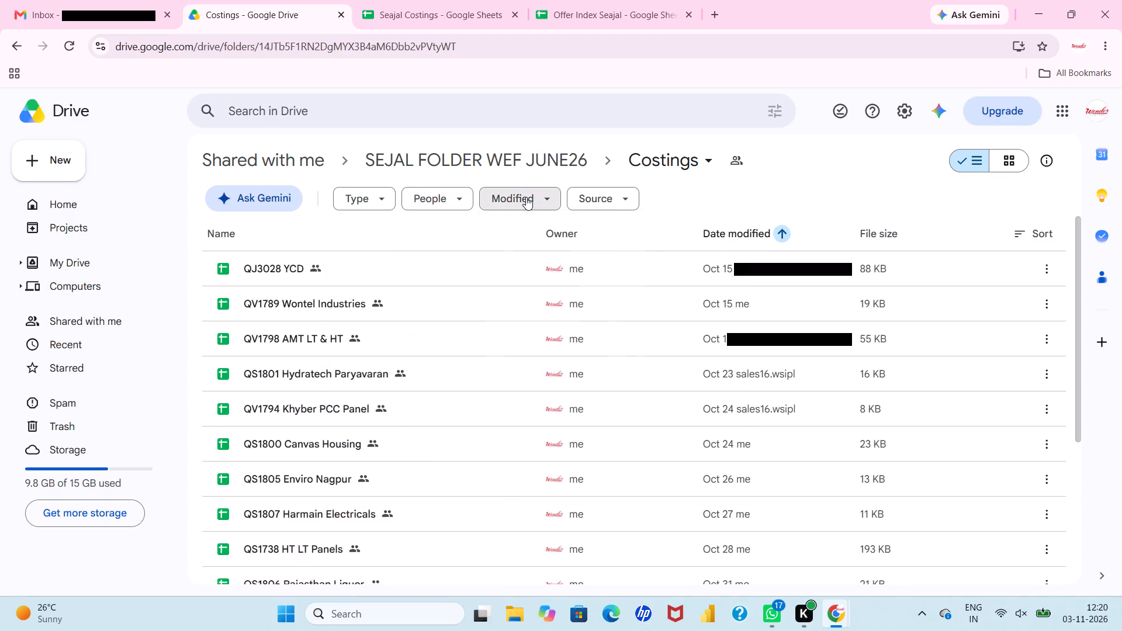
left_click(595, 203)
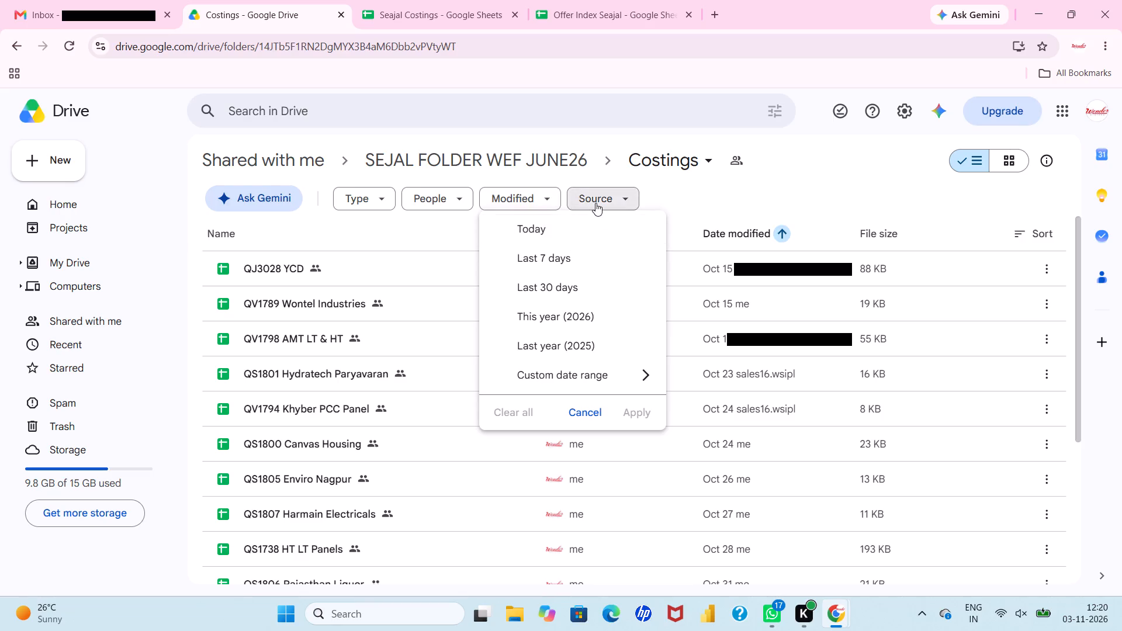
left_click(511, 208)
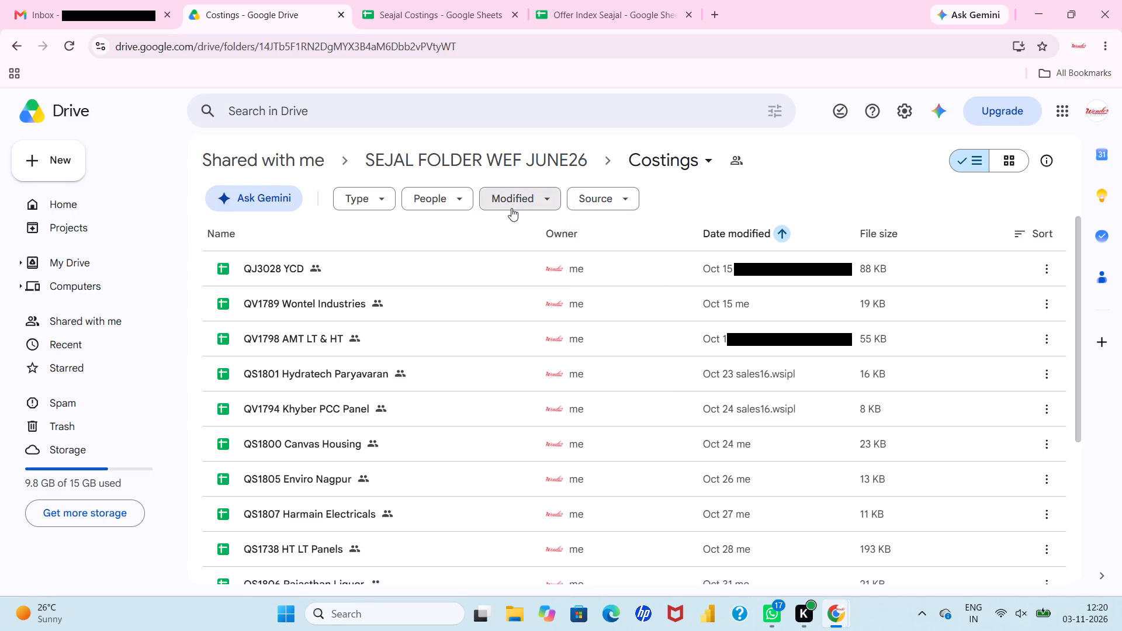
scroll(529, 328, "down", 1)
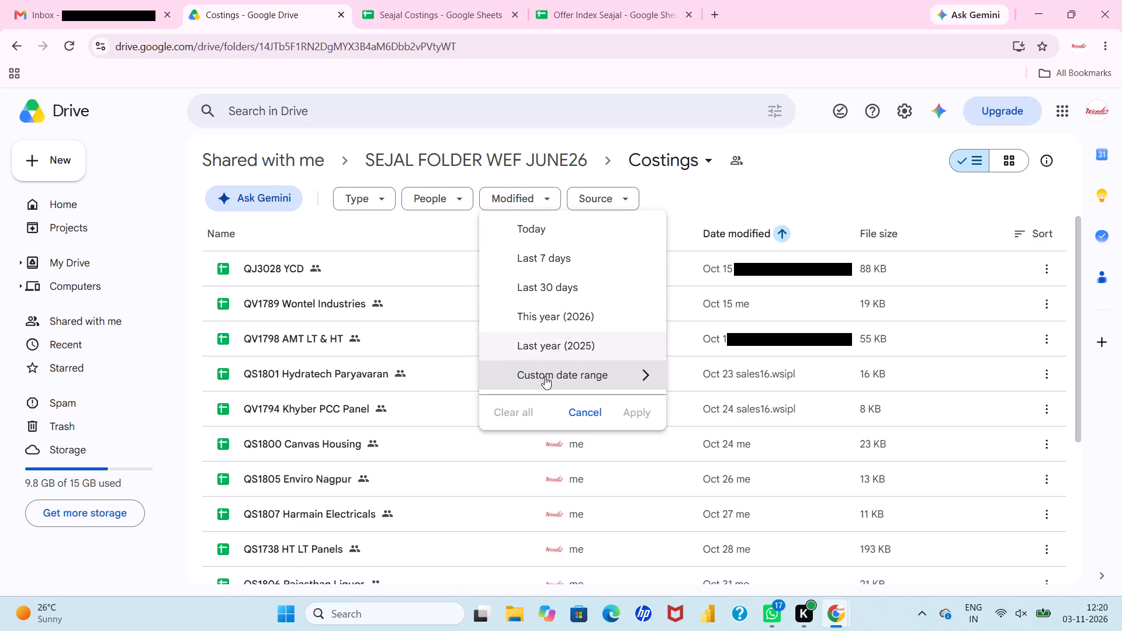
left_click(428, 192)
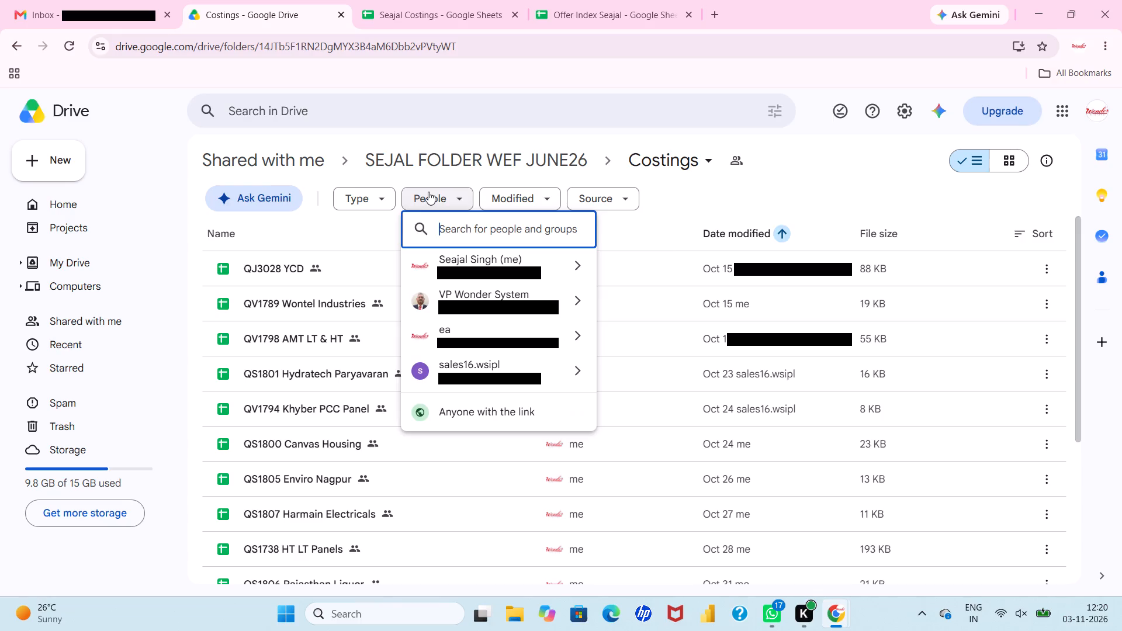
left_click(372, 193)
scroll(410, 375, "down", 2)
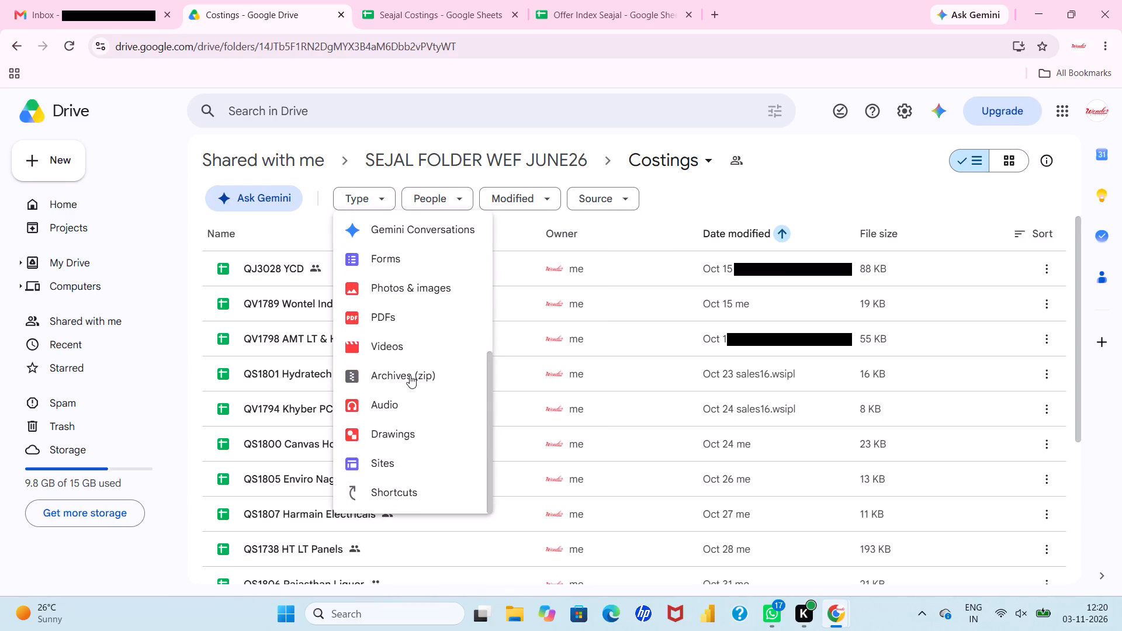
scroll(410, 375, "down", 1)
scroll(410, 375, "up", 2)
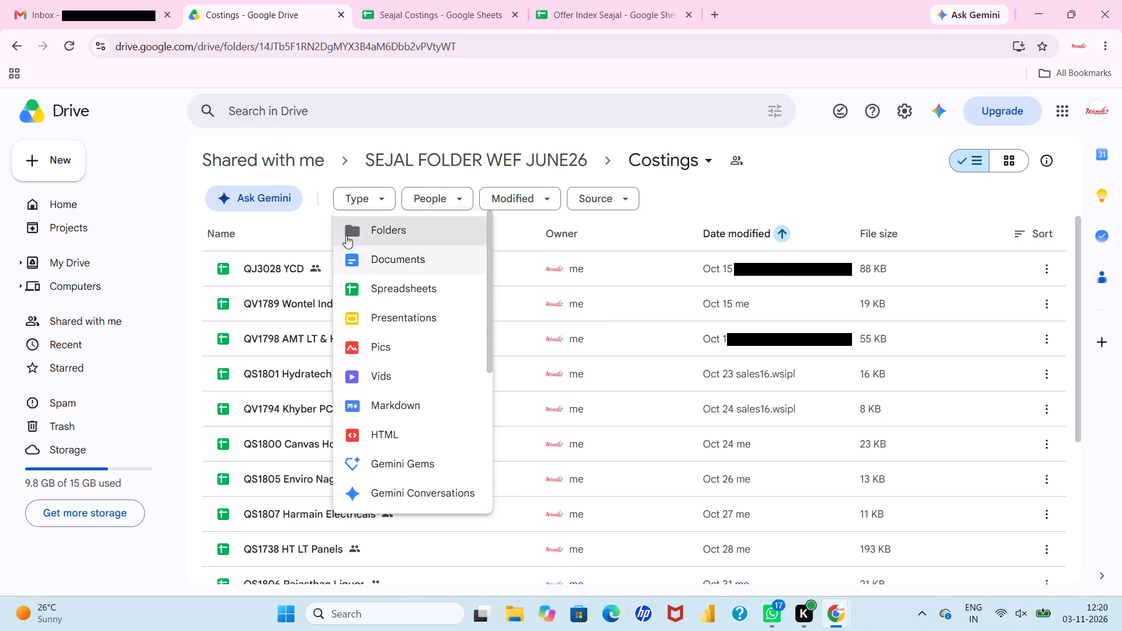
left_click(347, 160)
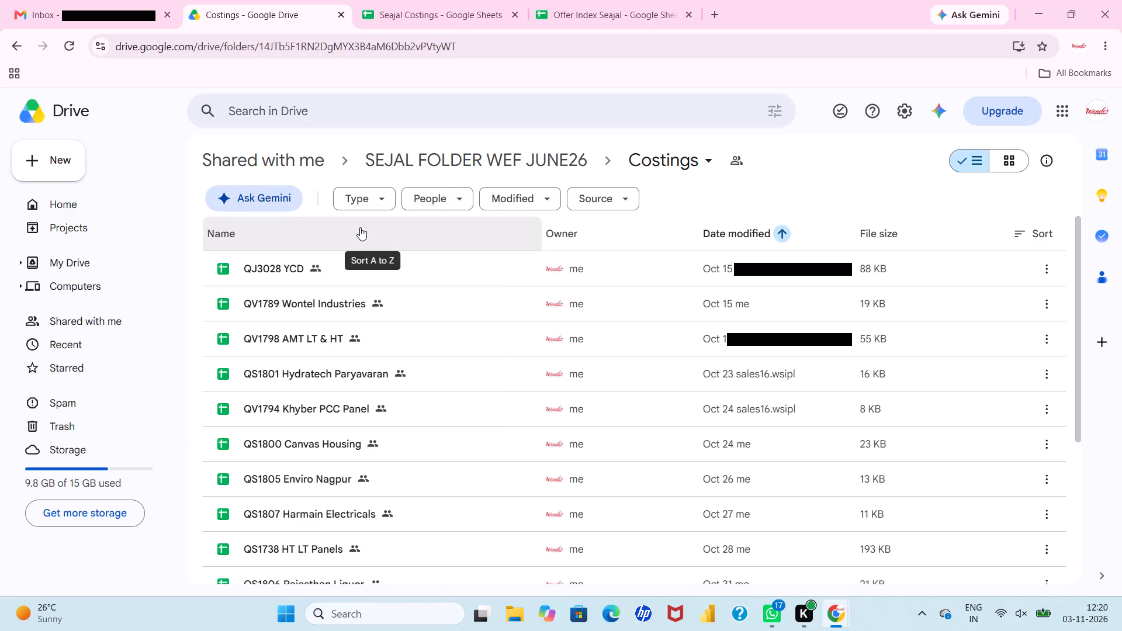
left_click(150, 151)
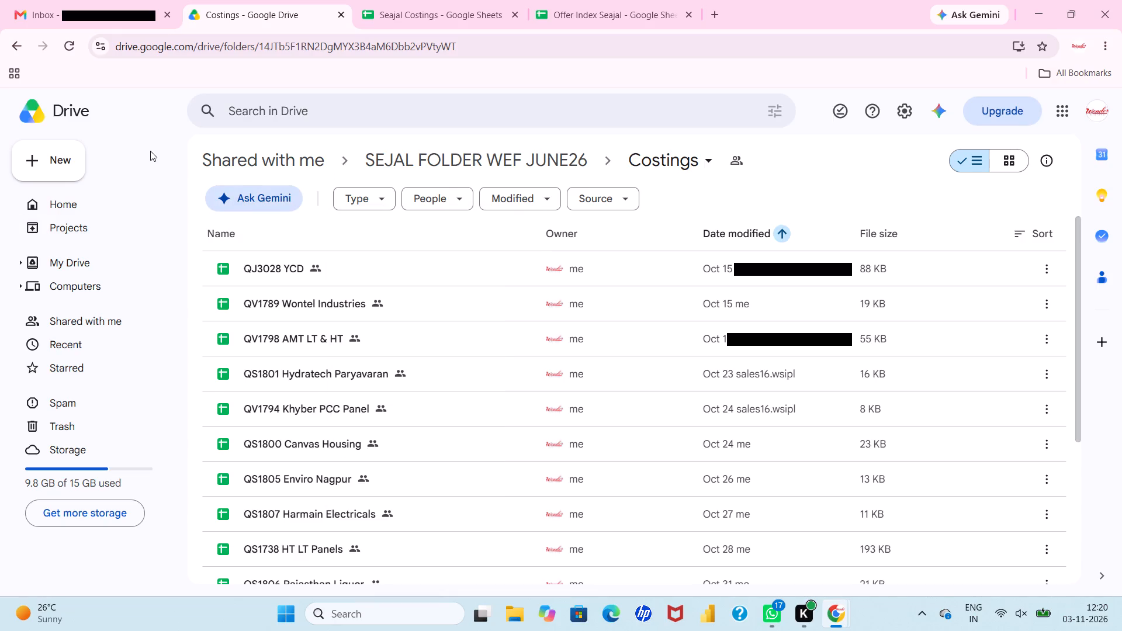
Look through the list of costing spreadsheets in the Costings folder on Drive.
scroll(127, 428, "down", 1)
scroll(116, 407, "up", 1)
scroll(307, 369, "down", 1)
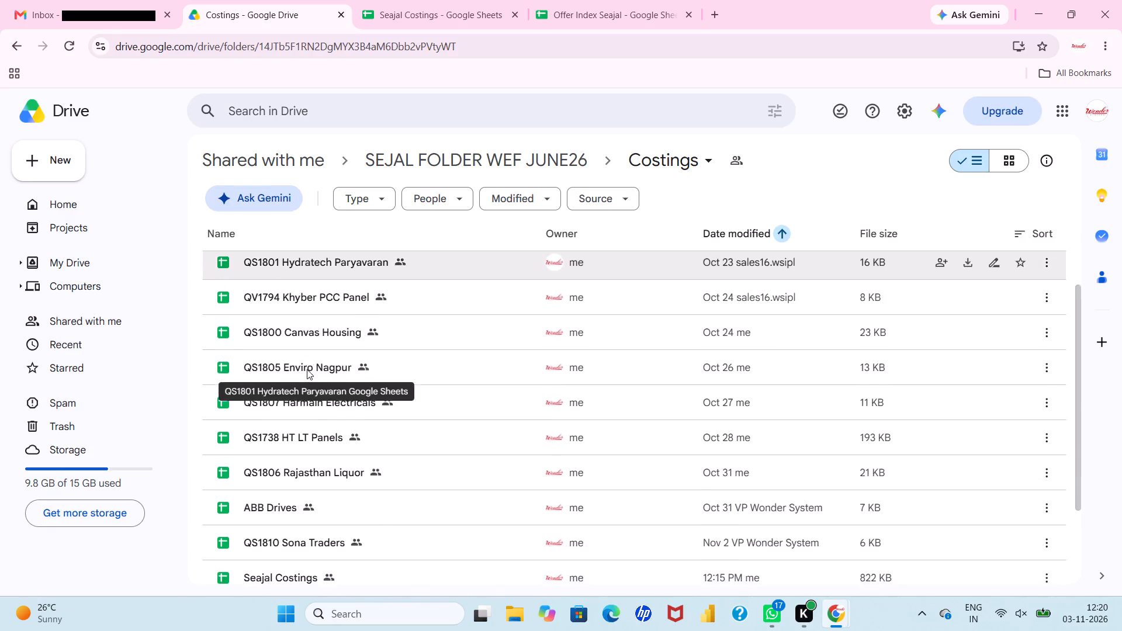
scroll(307, 369, "down", 2)
scroll(307, 369, "up", 2)
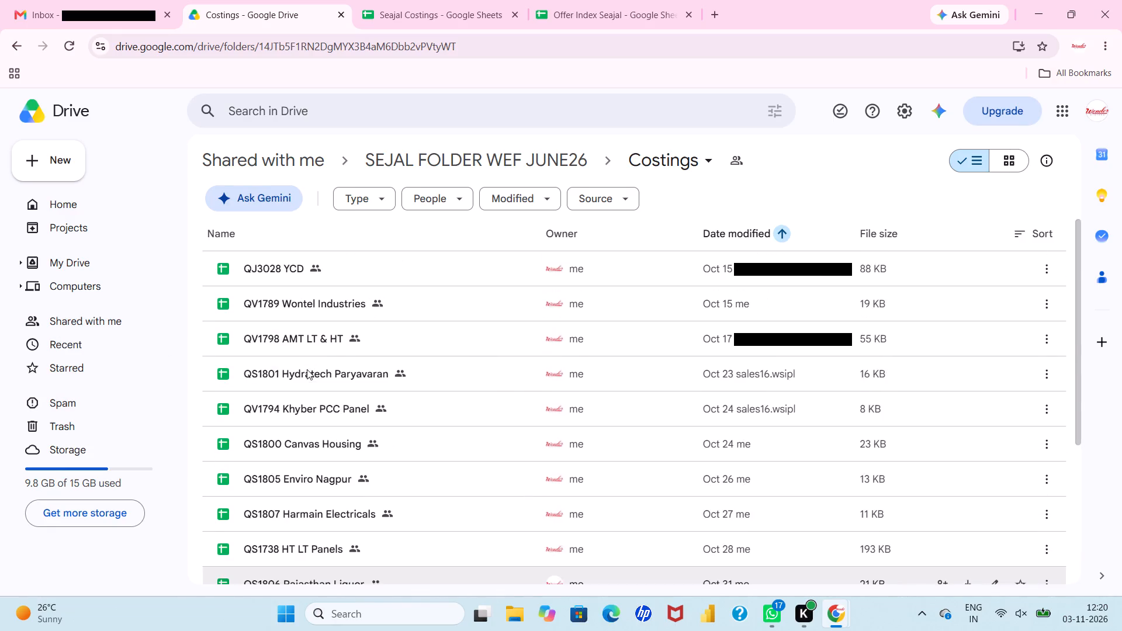
Search the web in a new tab for "runs in panels is known as" and skim the overview and results.
left_click(716, 15)
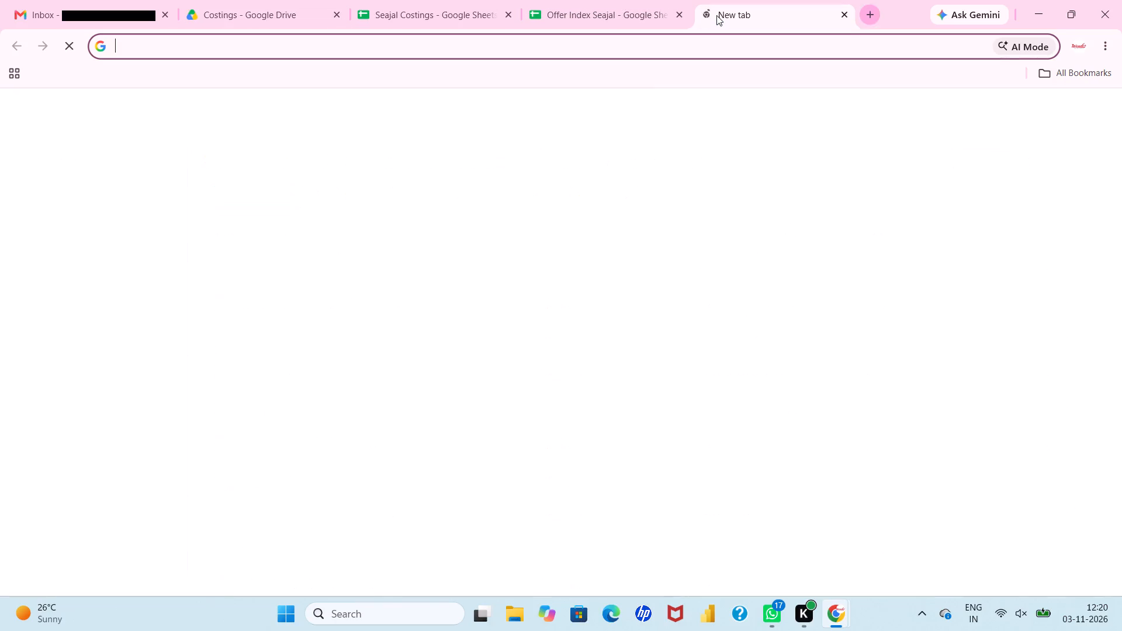
type("runs in panel")
type("s is known as")
key("Return")
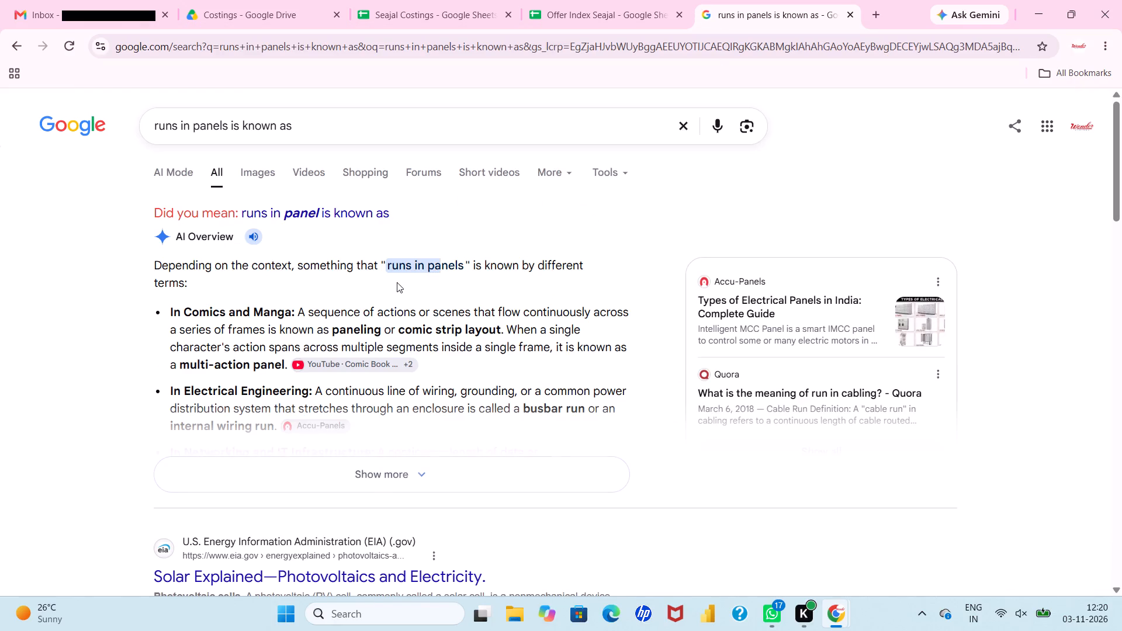
scroll(397, 282, "down", 1)
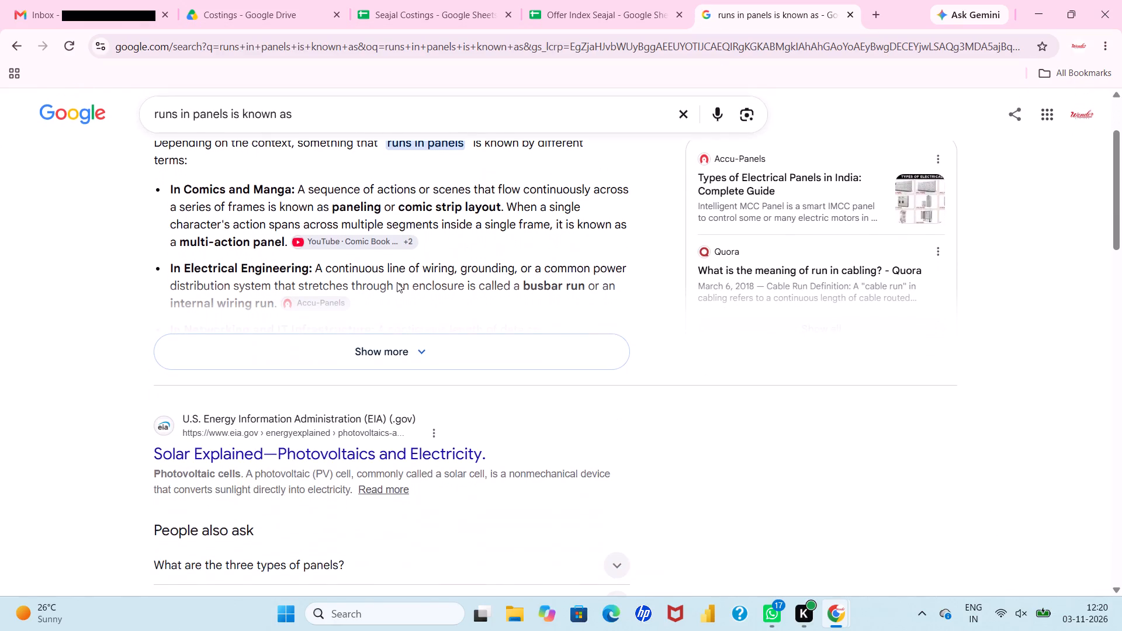
scroll(397, 282, "up", 2)
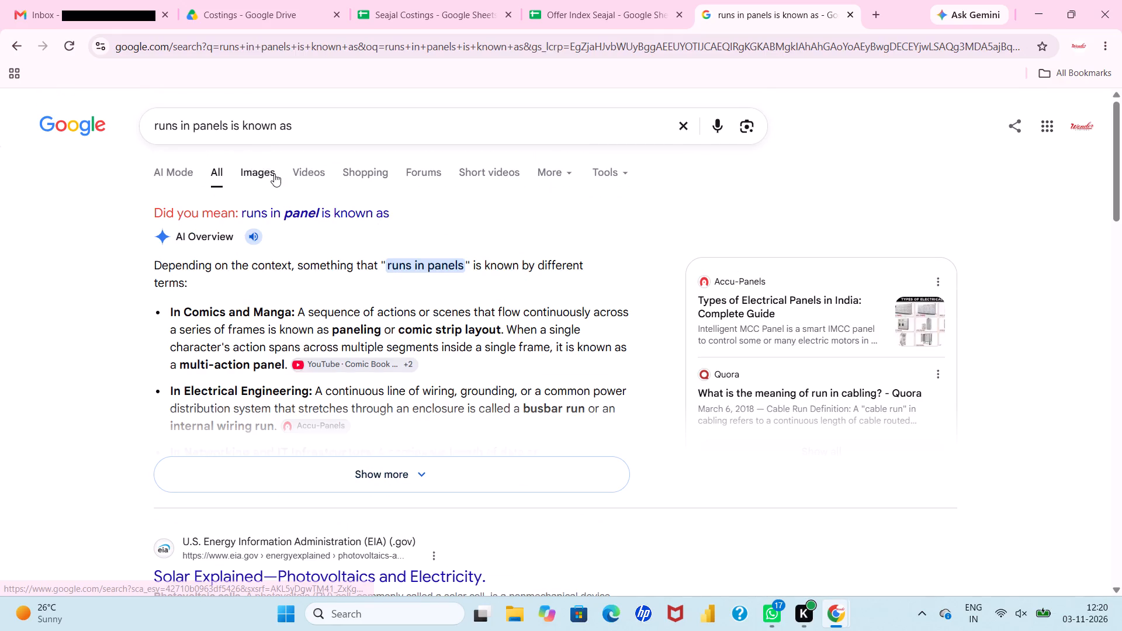
Browse the image results for the "runs in panels is known as" search, and close the search tab.
left_click(269, 176)
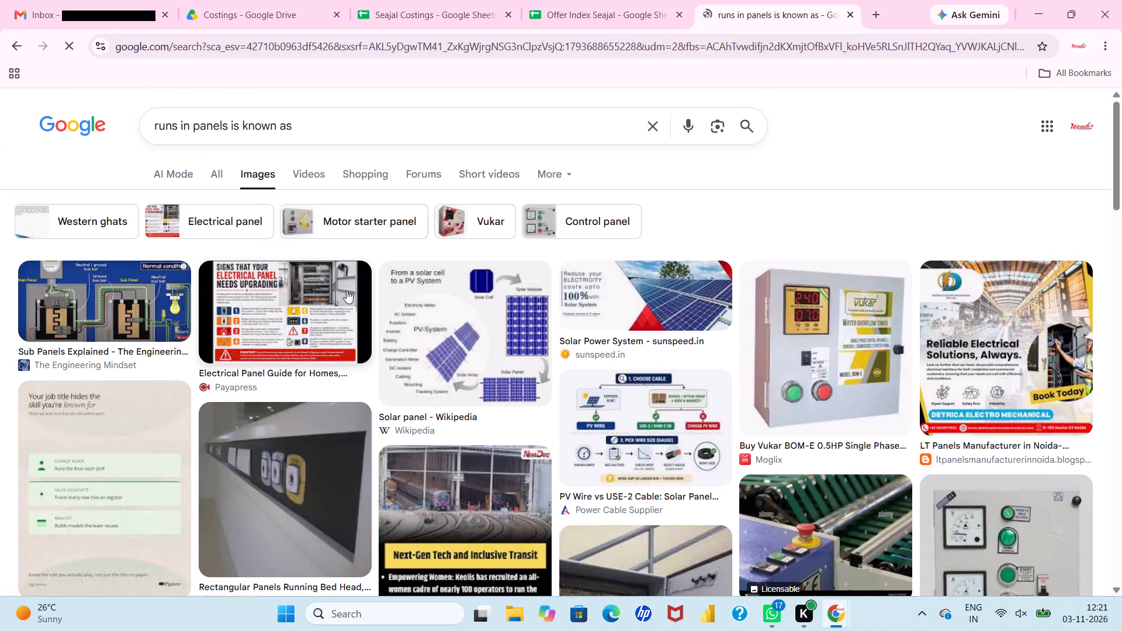
scroll(417, 392, "down", 1)
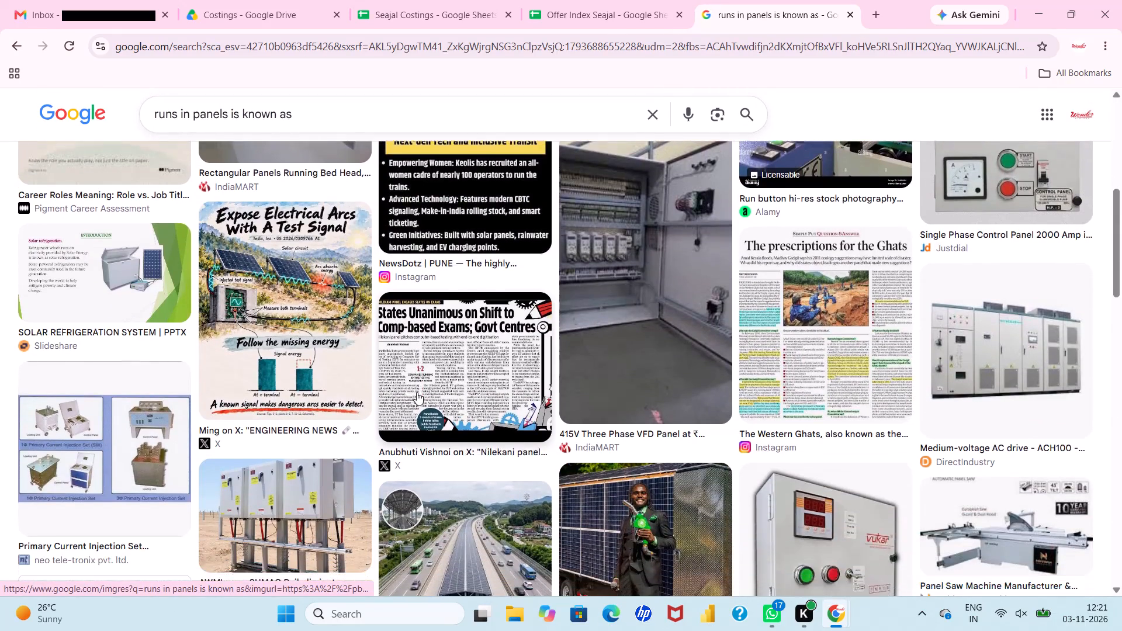
scroll(417, 392, "down", 2)
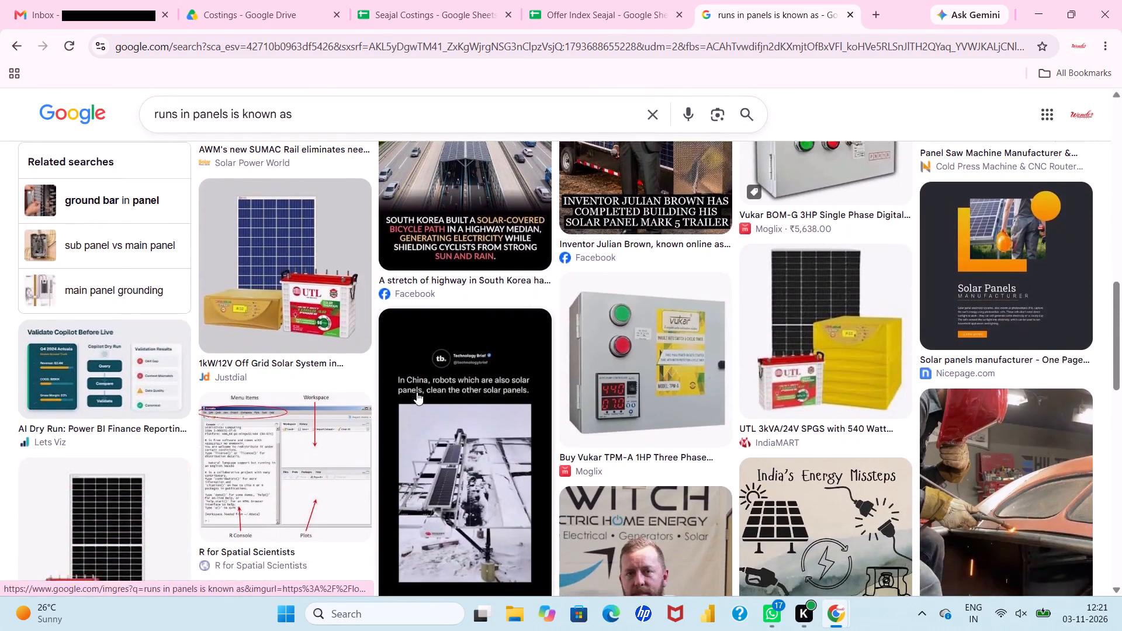
scroll(417, 392, "down", 3)
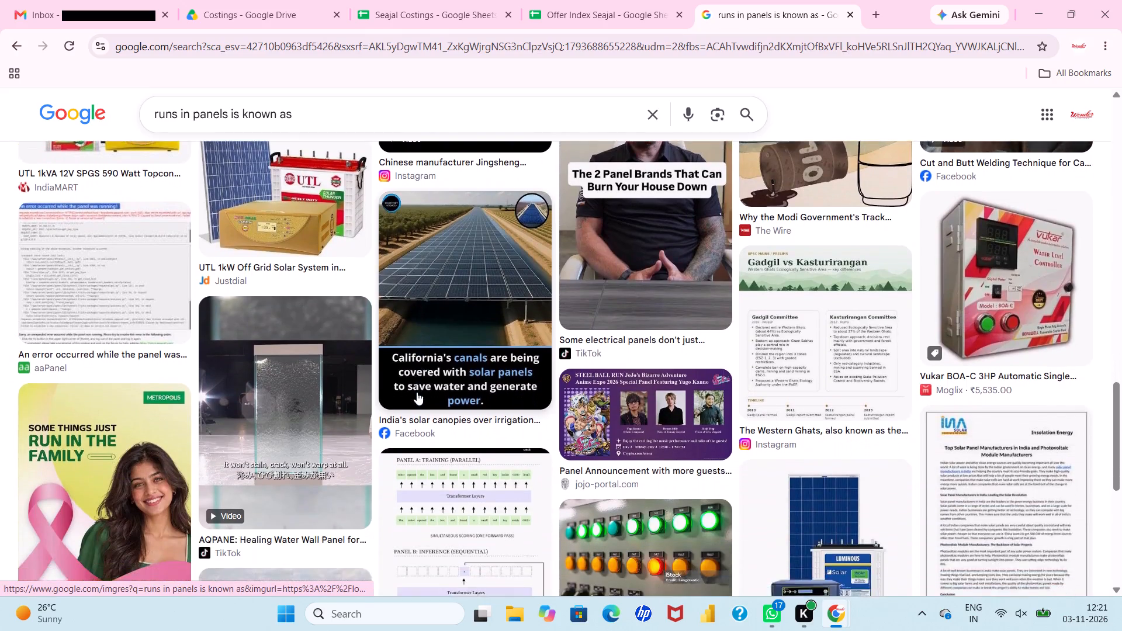
scroll(417, 392, "down", 3)
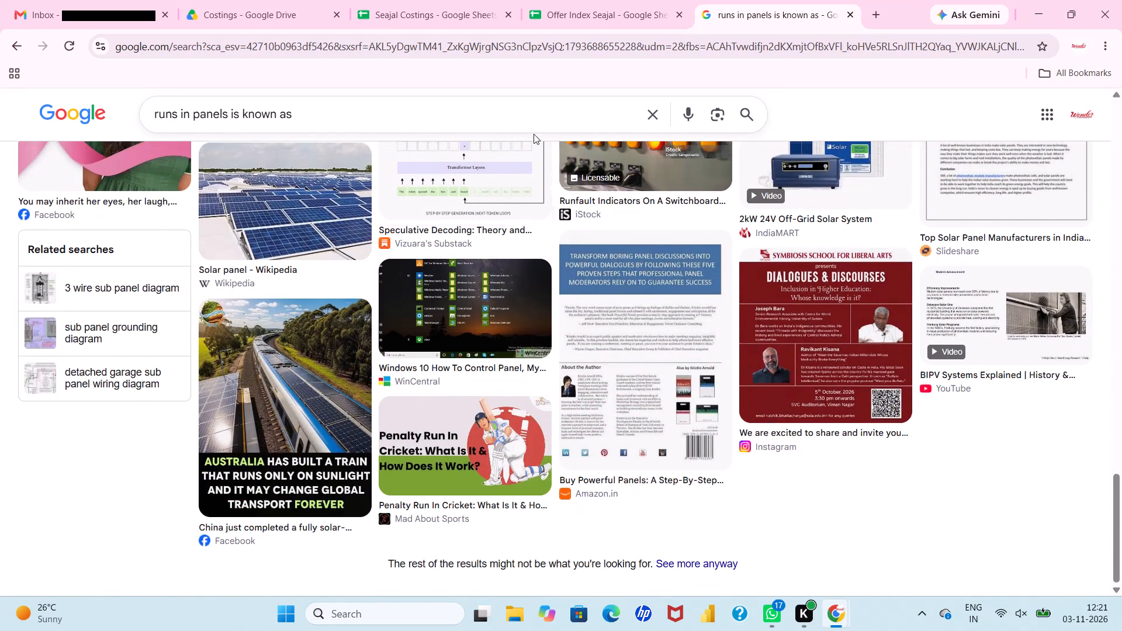
scroll(666, 146, "up", 6)
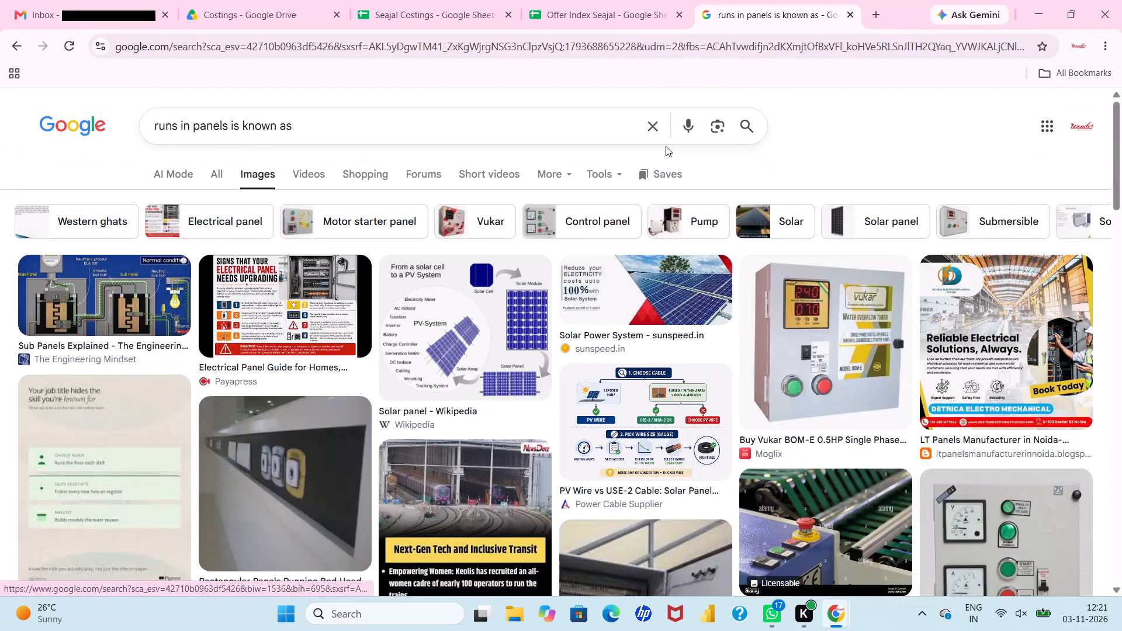
left_click(853, 15)
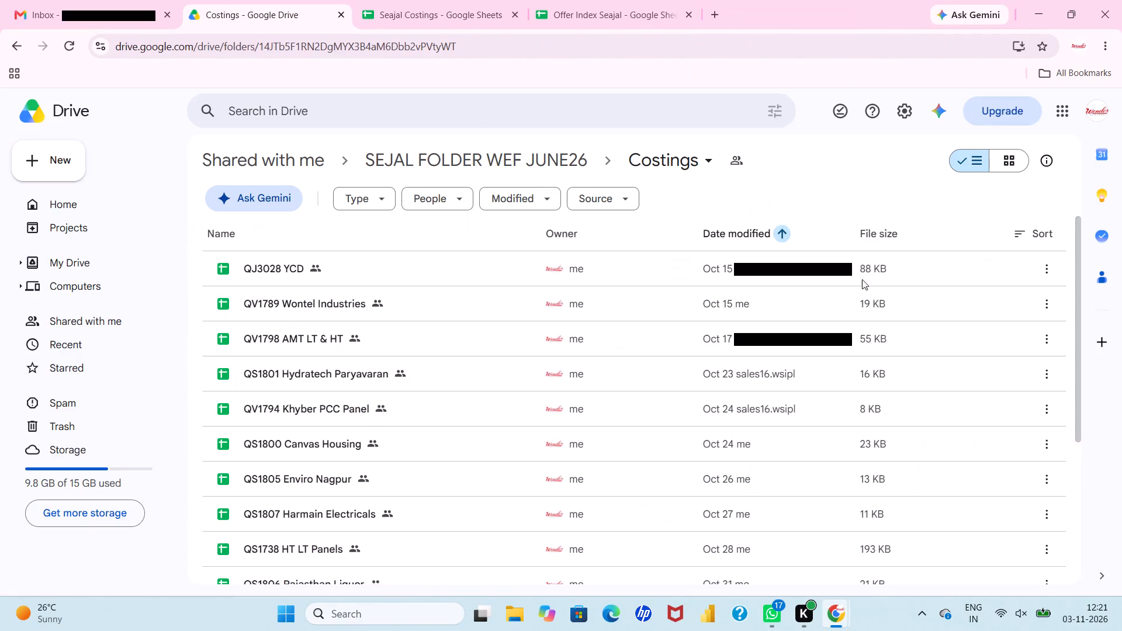
Switch from the Costings folder on Drive to the Offer Index Seajal spreadsheet.
left_click(844, 190)
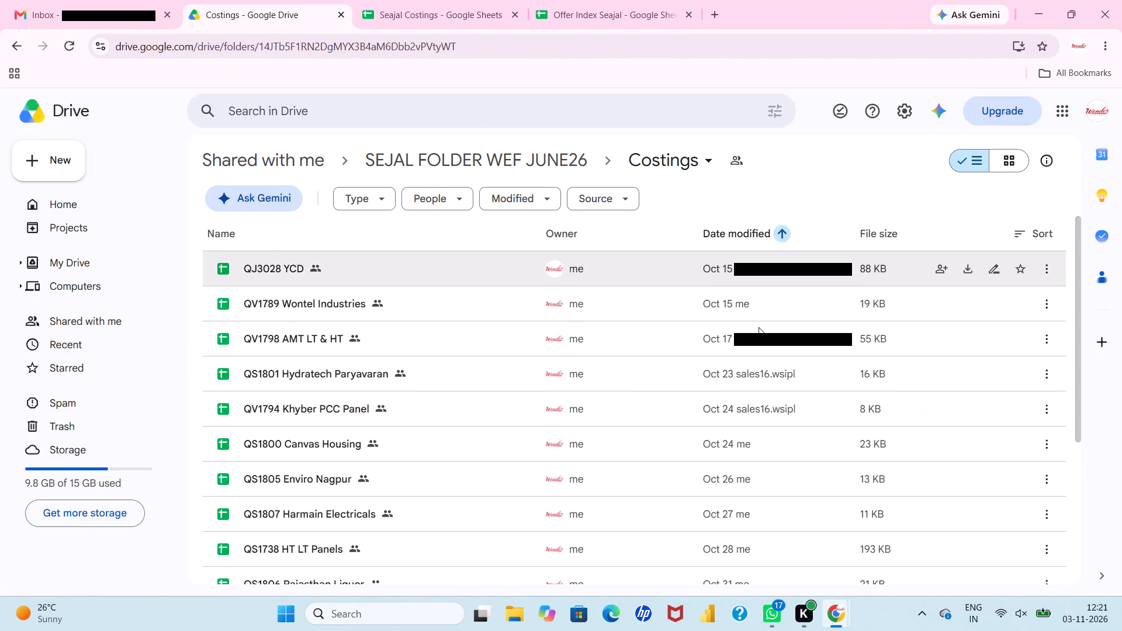
scroll(759, 327, "up", 2)
left_click(551, 0)
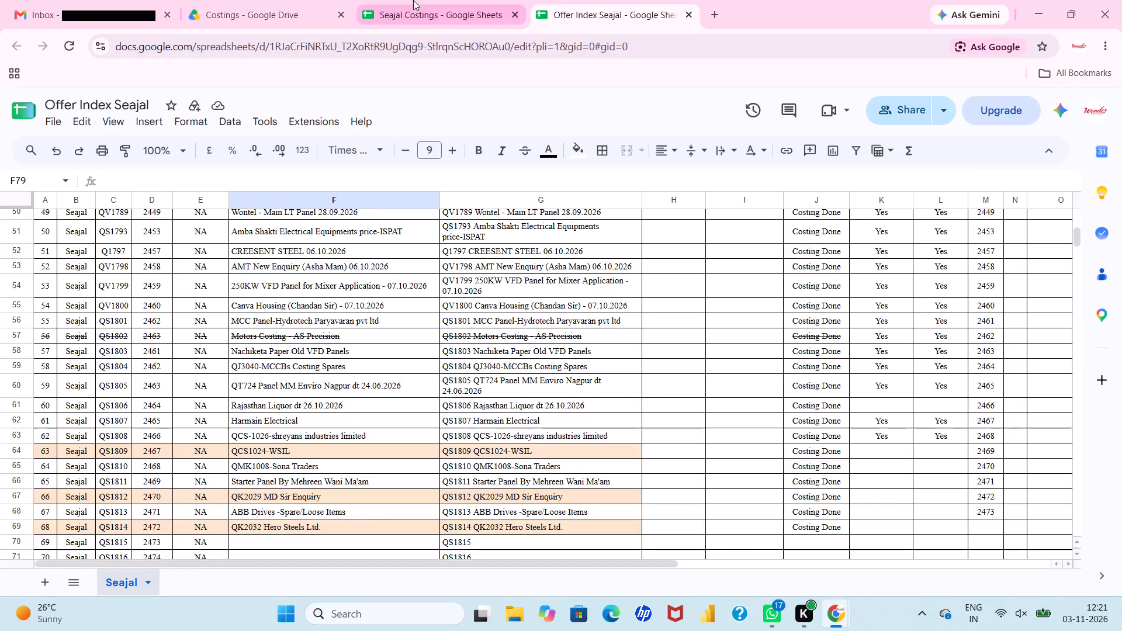
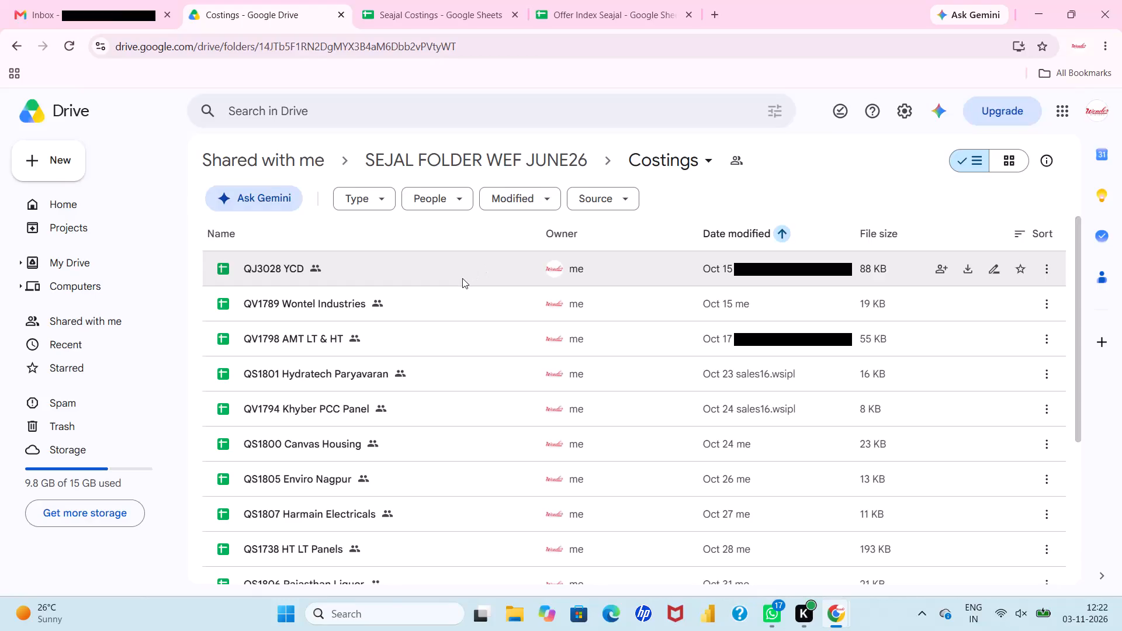
Look through the Costings folder's list of spreadsheets from the oldest to the most recently modified file.
scroll(462, 278, "down", 2)
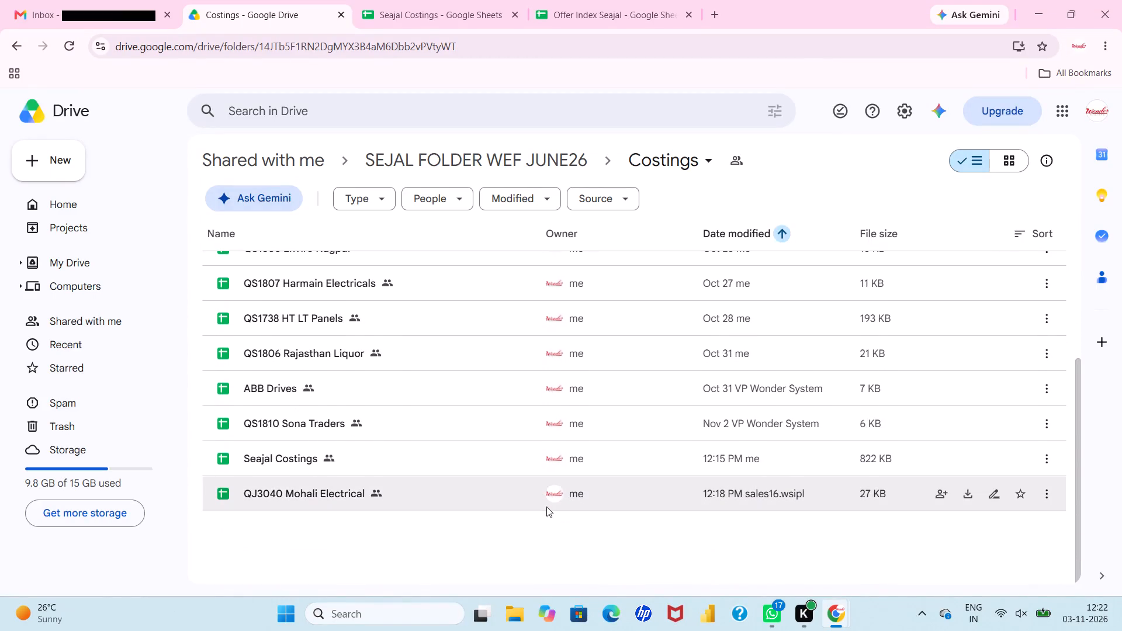
left_click(573, 556)
left_click(573, 556)
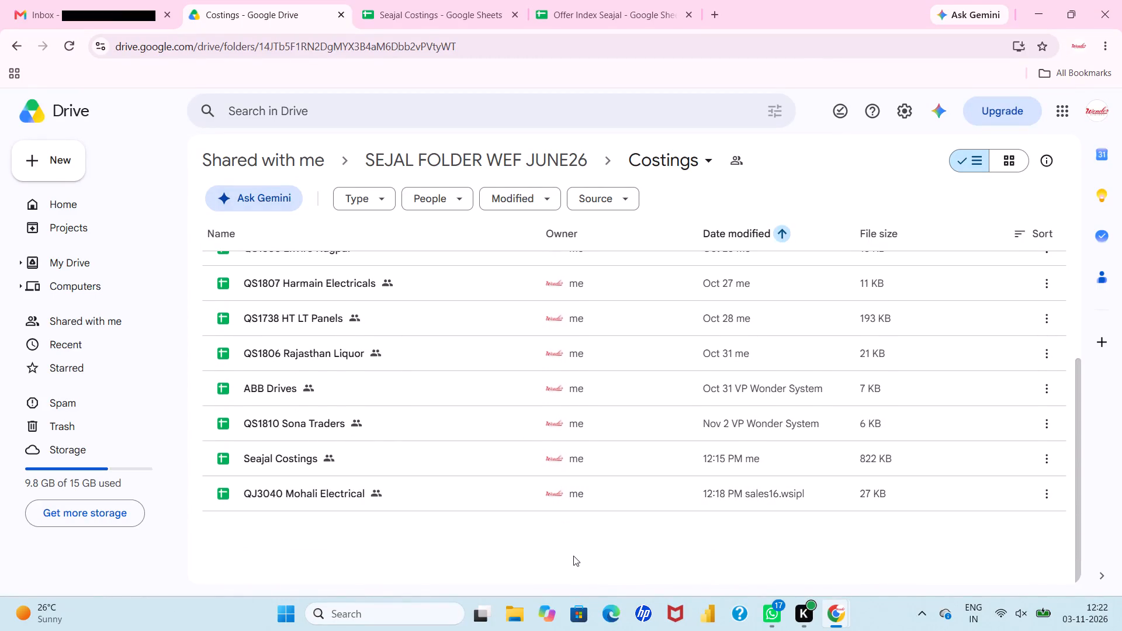
scroll(573, 556, "up", 2)
scroll(588, 492, "up", 3)
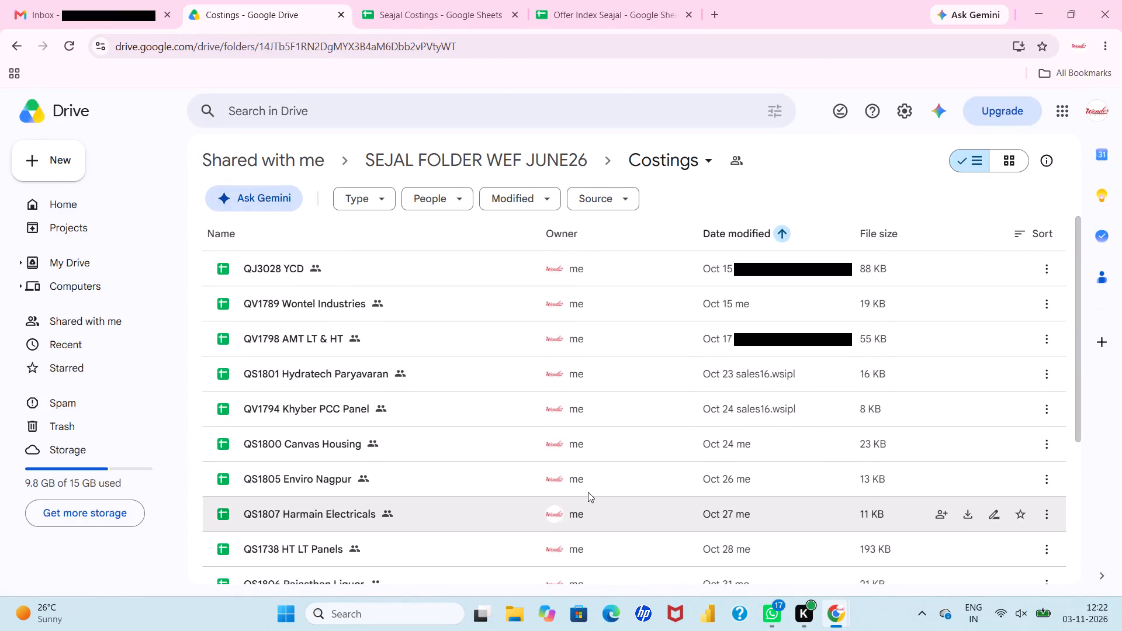
scroll(607, 290, "up", 2)
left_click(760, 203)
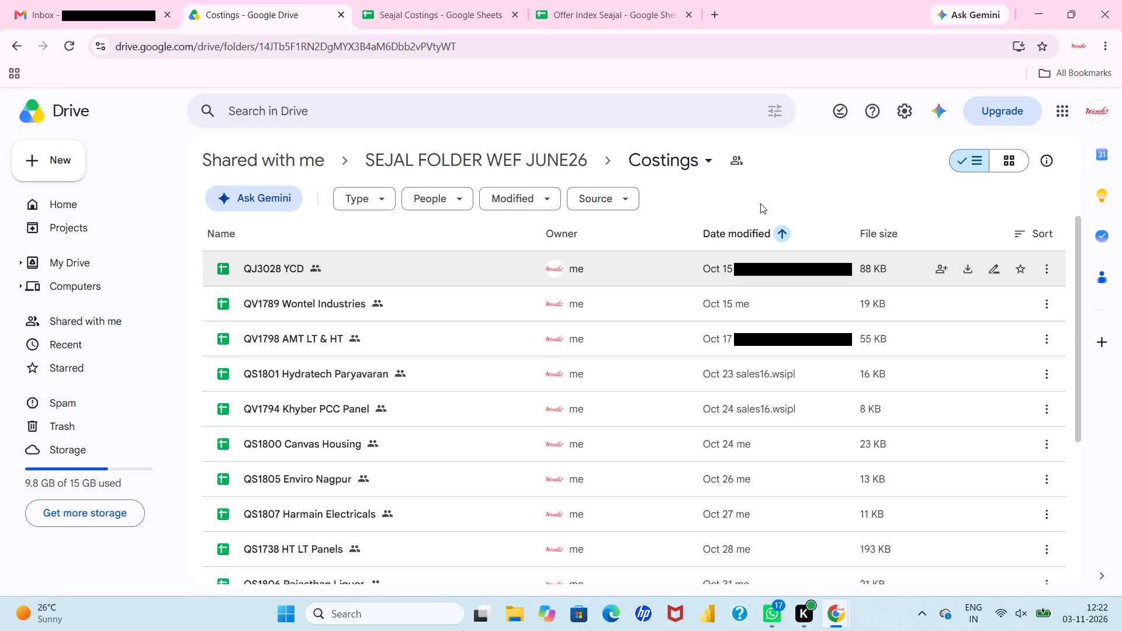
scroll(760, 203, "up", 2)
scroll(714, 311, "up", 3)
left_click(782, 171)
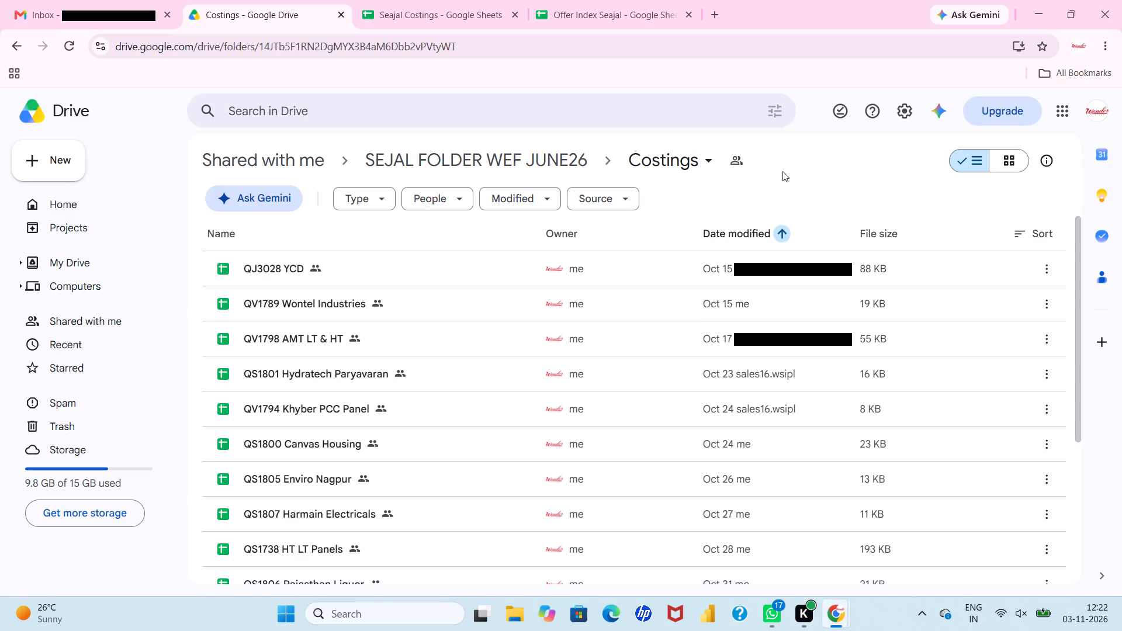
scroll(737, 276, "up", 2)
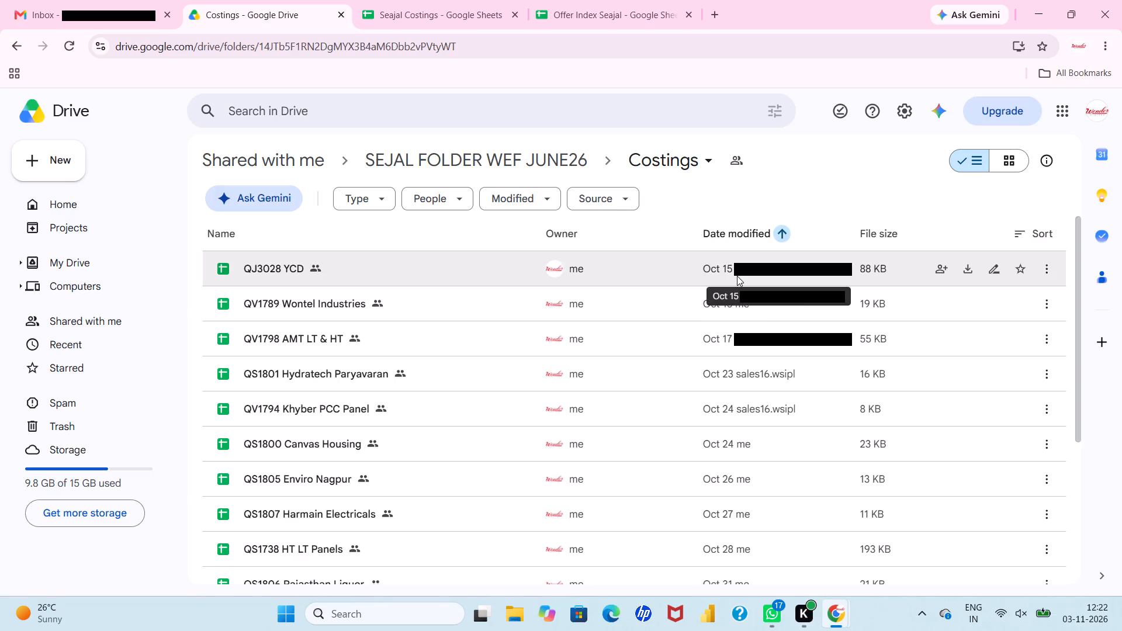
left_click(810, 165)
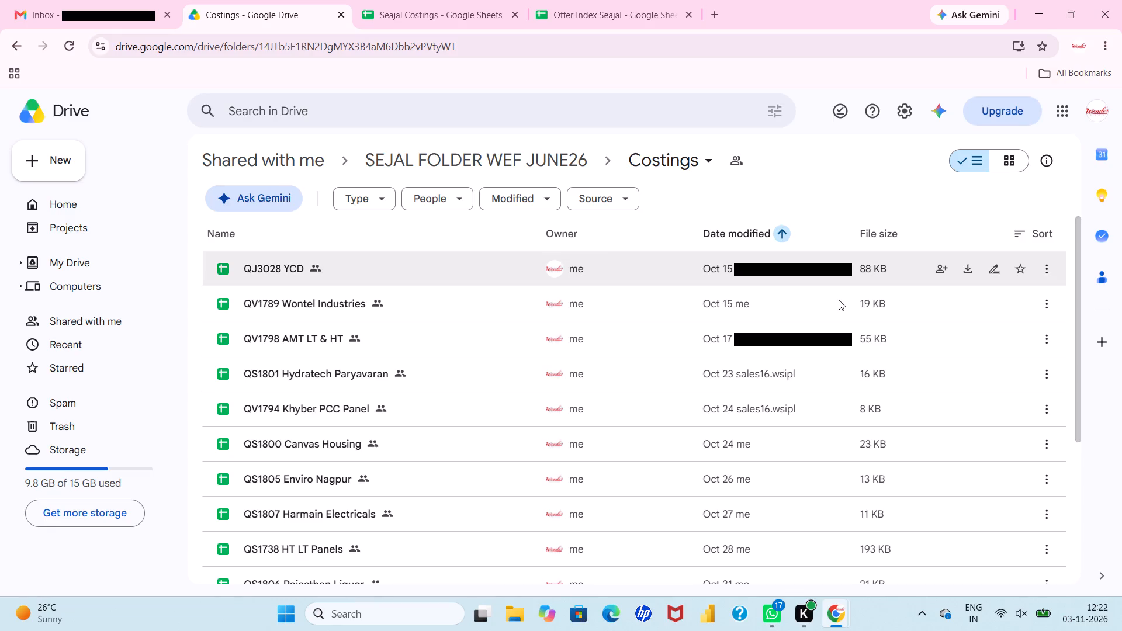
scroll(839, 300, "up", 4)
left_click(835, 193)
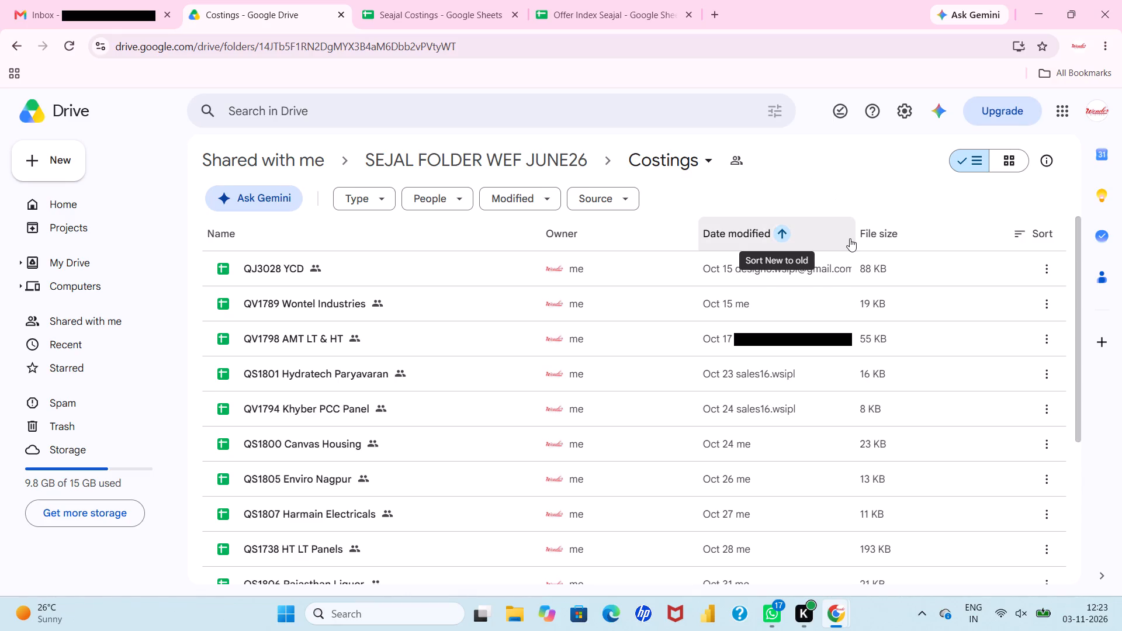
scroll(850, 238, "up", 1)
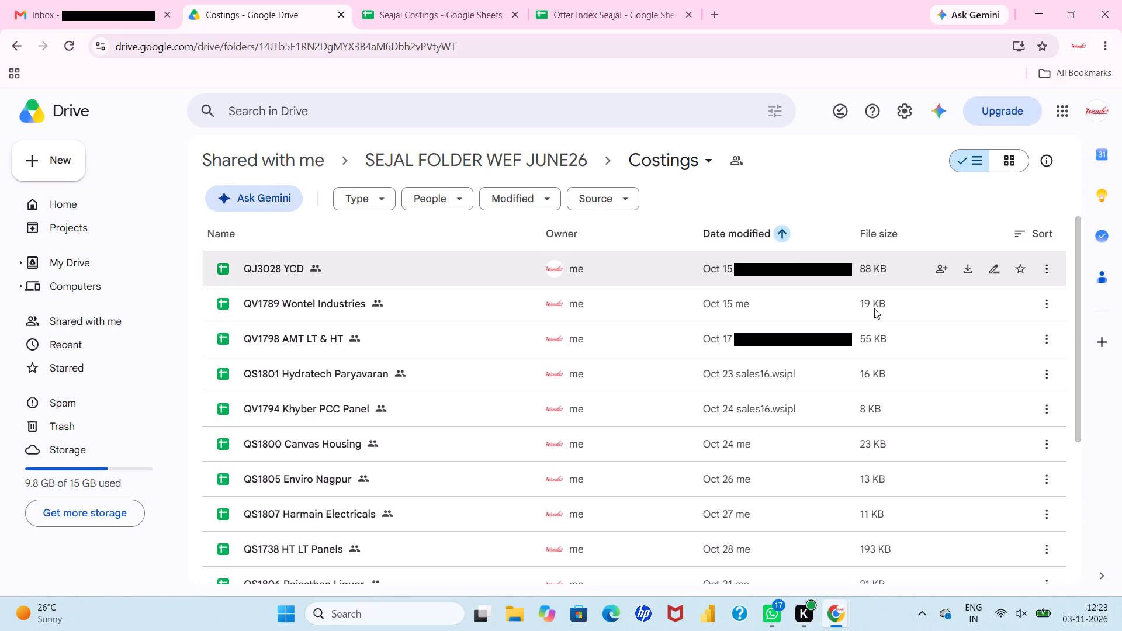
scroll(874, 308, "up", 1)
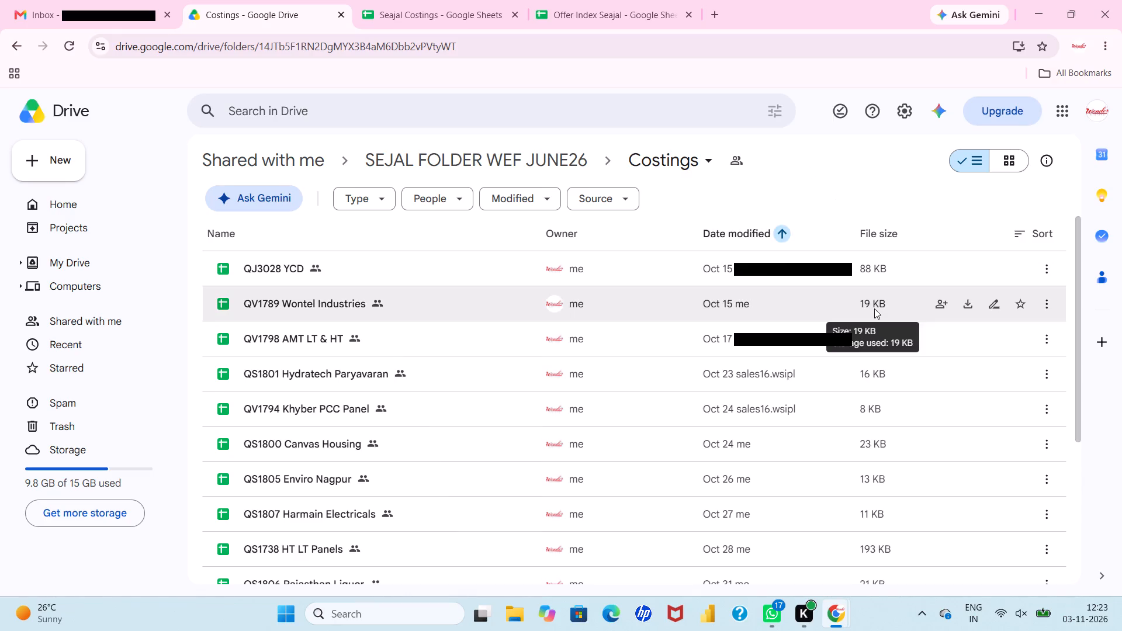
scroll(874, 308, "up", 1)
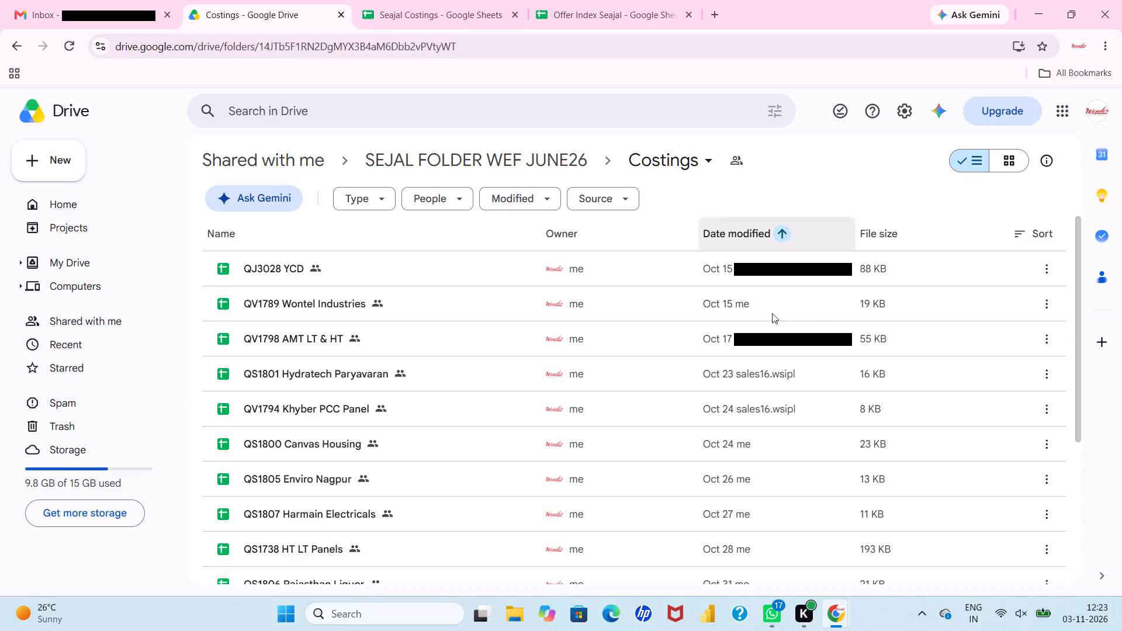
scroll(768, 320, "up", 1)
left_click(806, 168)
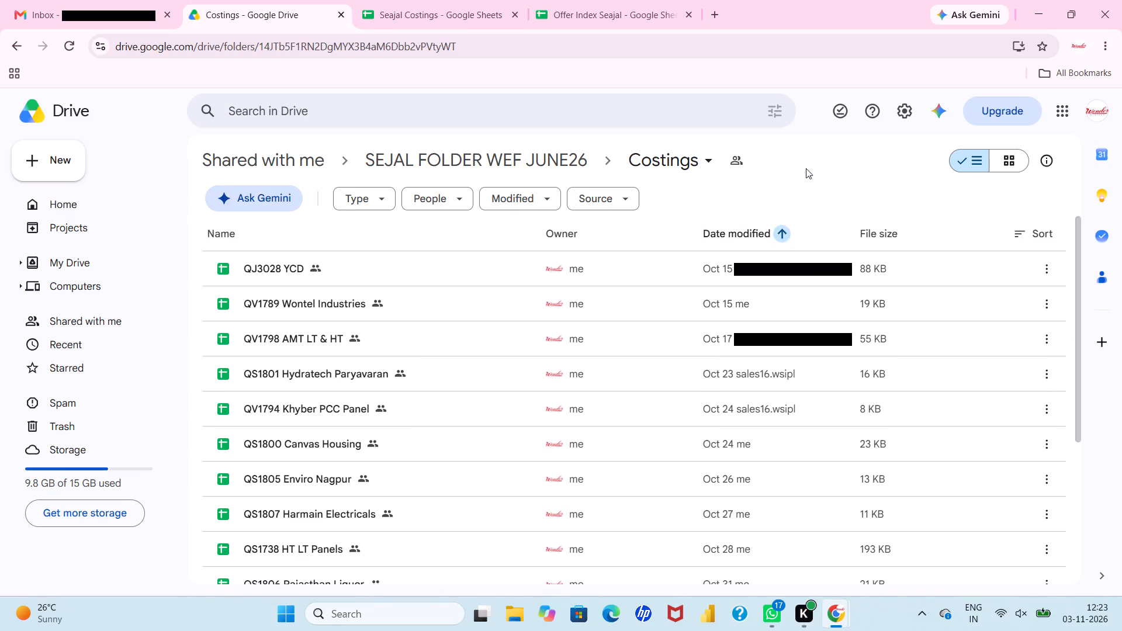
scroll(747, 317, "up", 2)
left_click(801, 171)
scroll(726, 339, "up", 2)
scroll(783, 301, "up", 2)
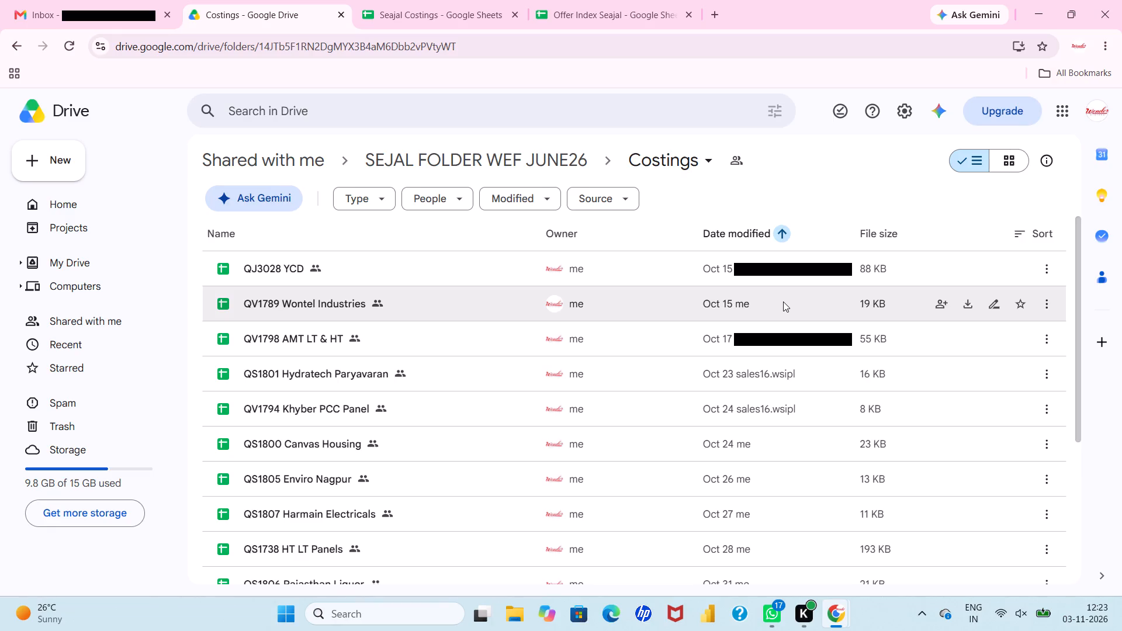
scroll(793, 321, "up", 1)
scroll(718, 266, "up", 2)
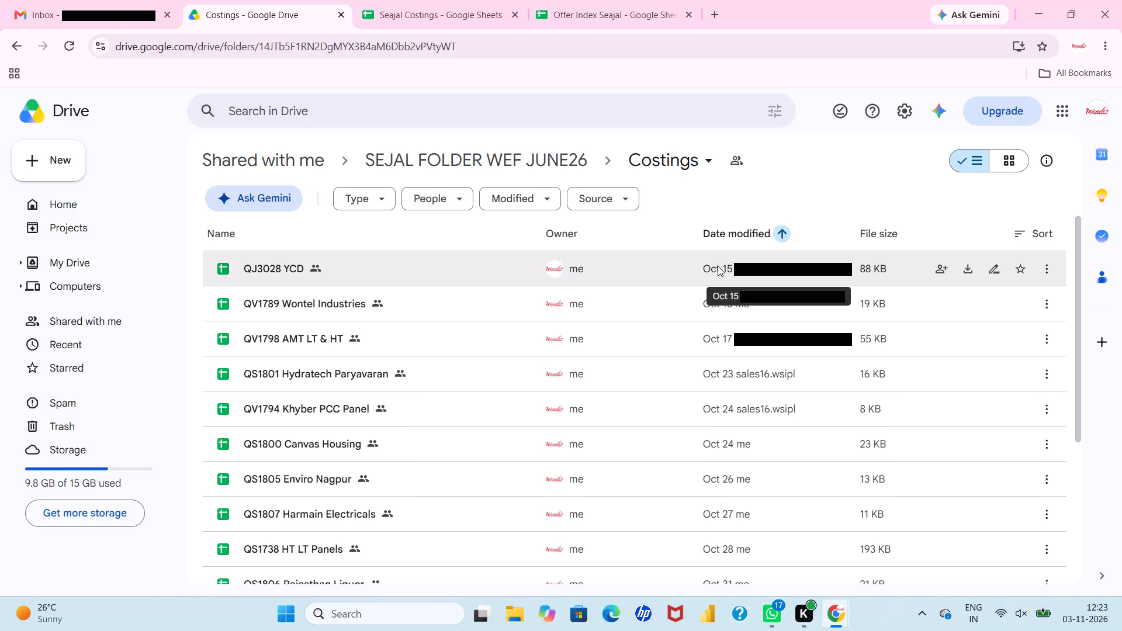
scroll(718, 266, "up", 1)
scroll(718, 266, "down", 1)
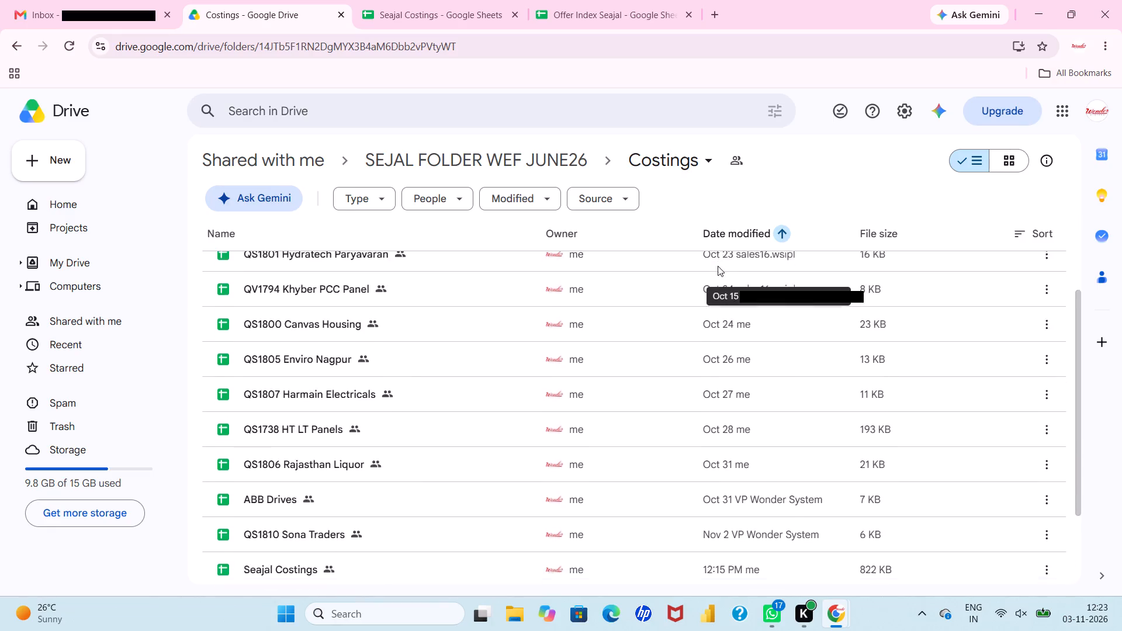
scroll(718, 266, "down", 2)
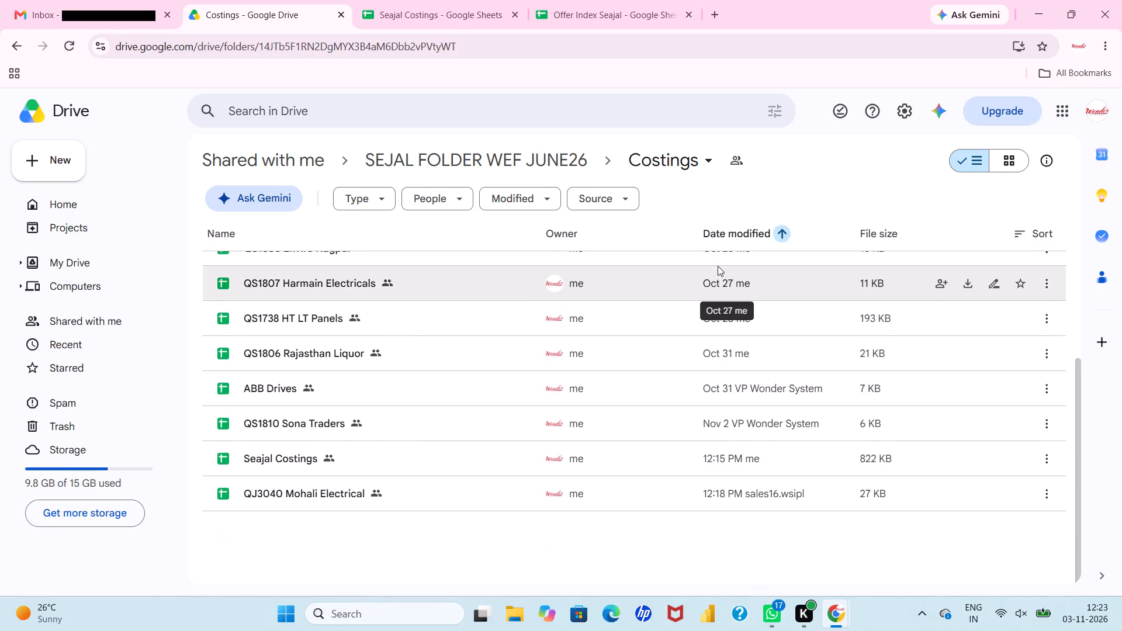